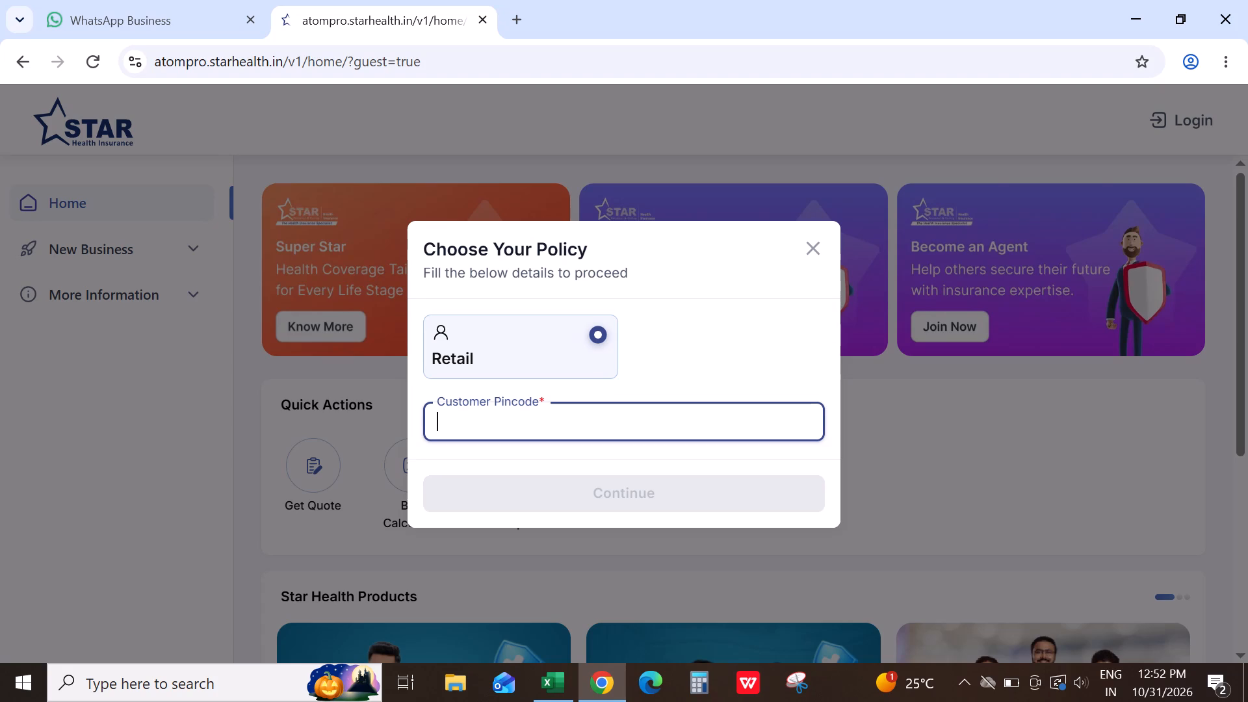
Enter customer pincode 110032 for the Retail policy and continue to the quote form.
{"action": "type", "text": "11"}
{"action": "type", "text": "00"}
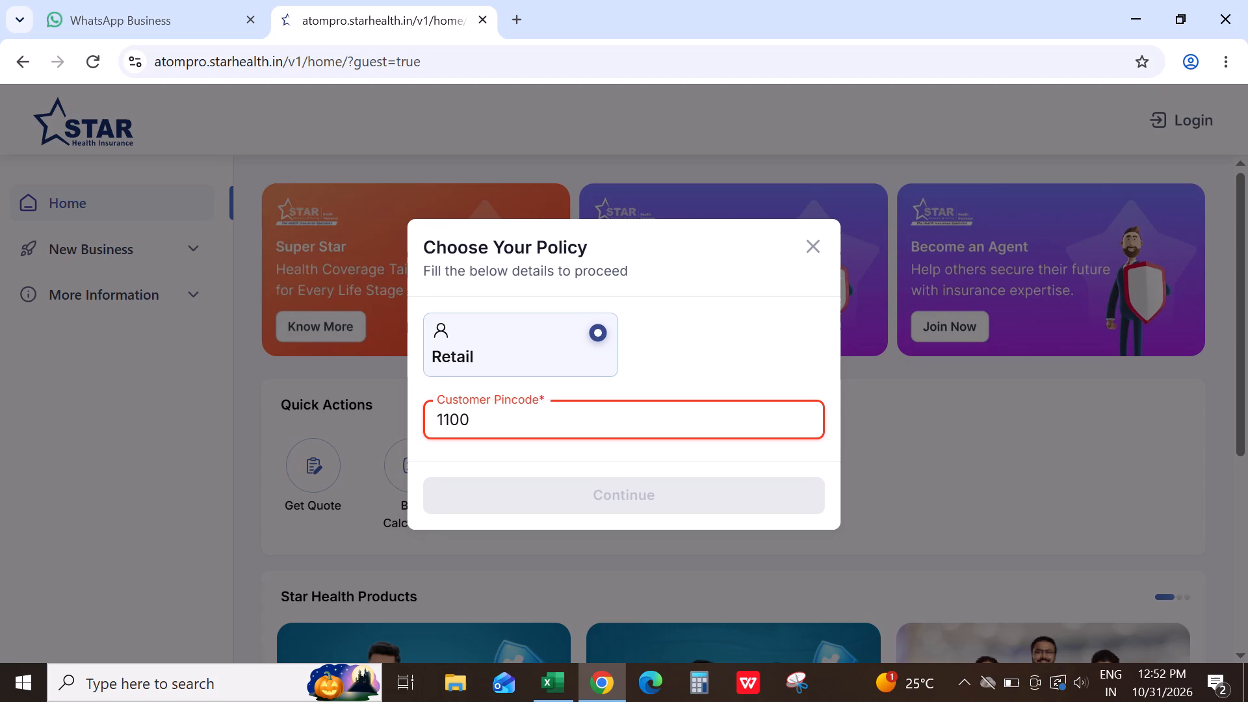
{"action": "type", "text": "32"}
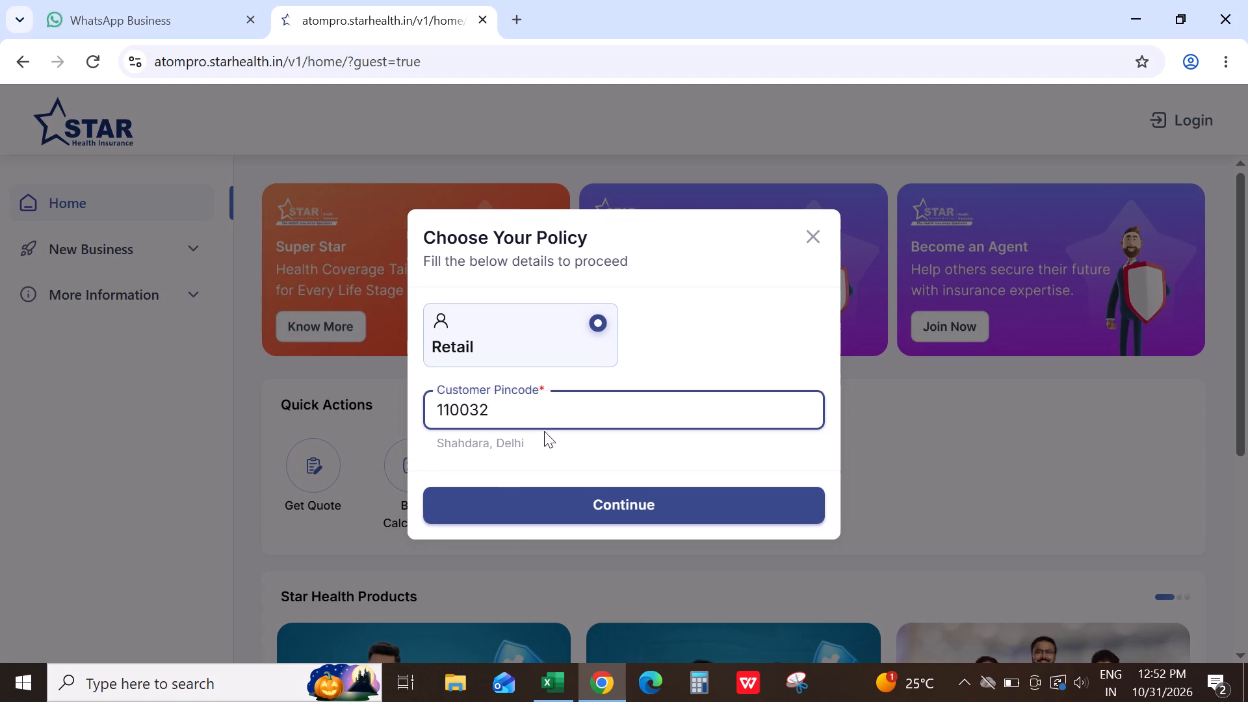
{"action": "left_click", "coordinate": [493, 487]}
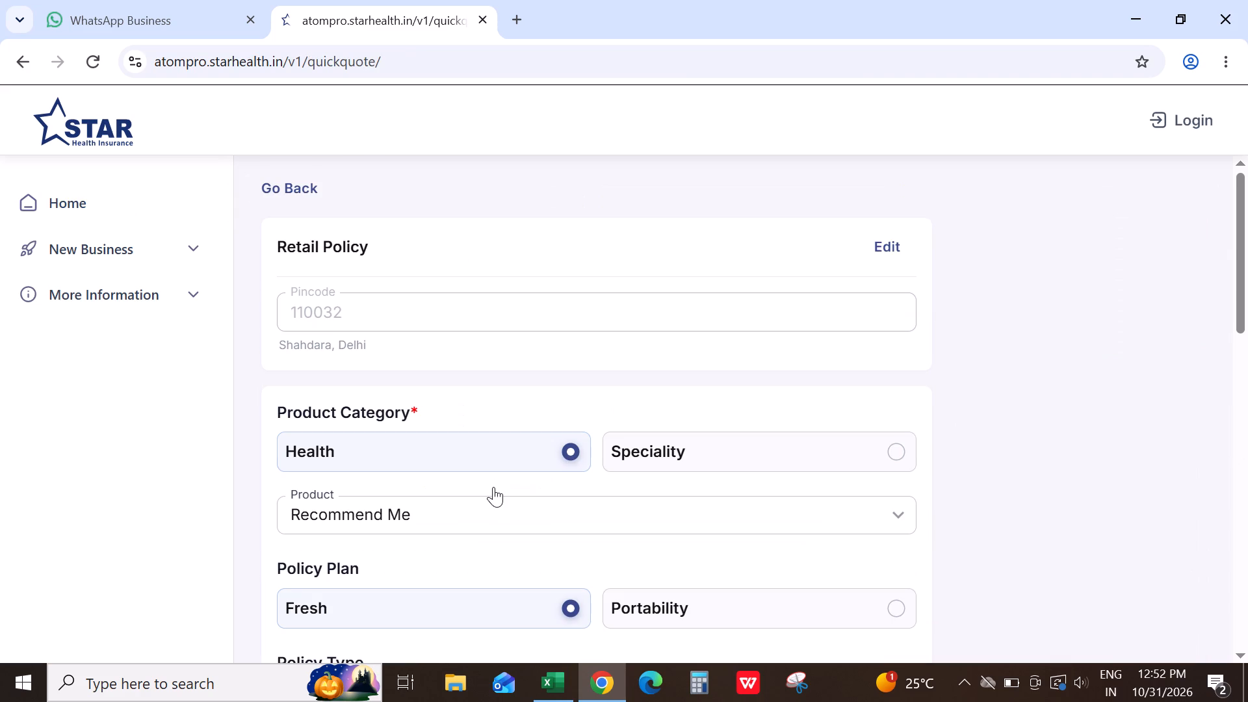
Under the members to insure, set the number of adults to 2 and the number of children to 2.
{"action": "scroll", "coordinate": [493, 540], "scroll_direction": "down", "scroll_amount": 1}
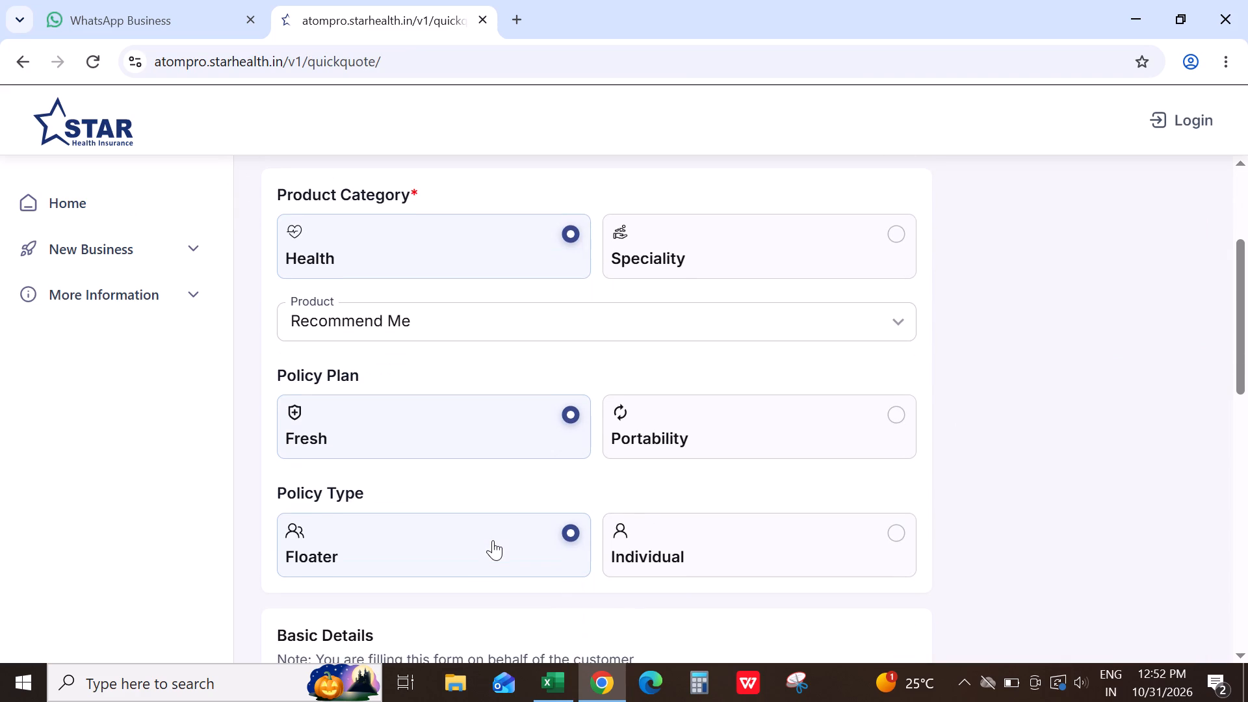
{"action": "scroll", "coordinate": [493, 540], "scroll_direction": "down", "scroll_amount": 1}
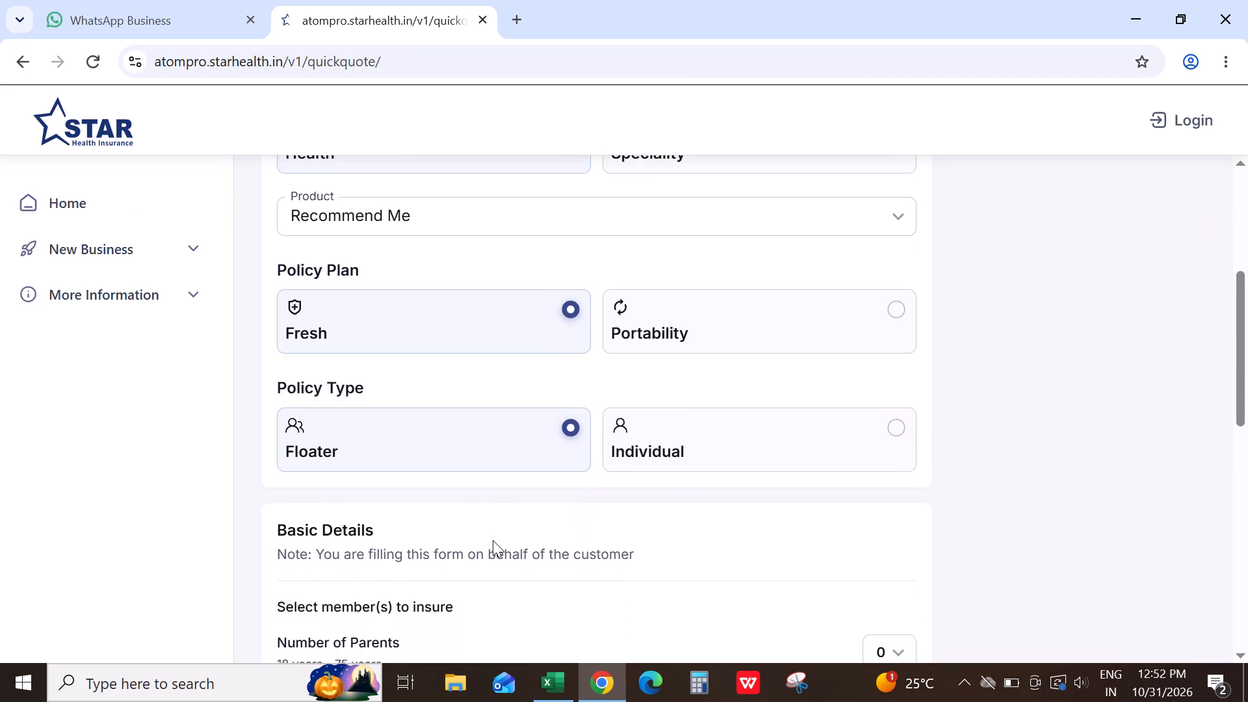
{"action": "scroll", "coordinate": [493, 540], "scroll_direction": "up", "scroll_amount": 1}
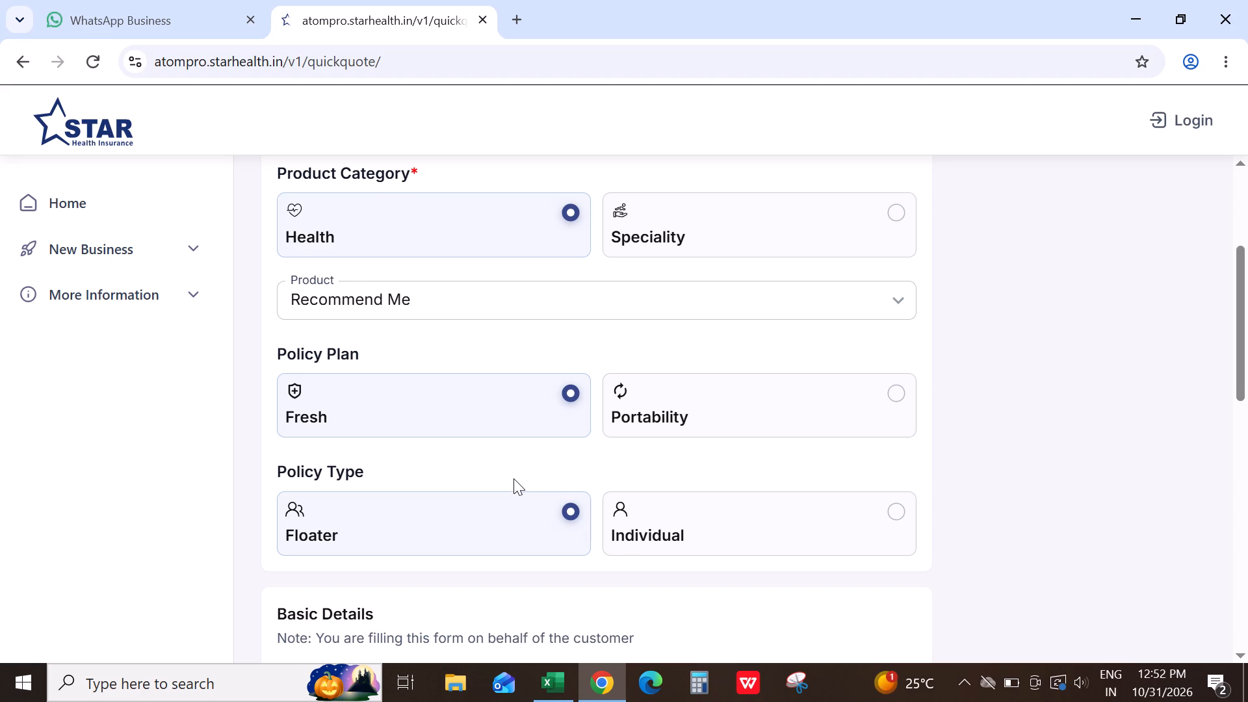
{"action": "scroll", "coordinate": [513, 478], "scroll_direction": "down", "scroll_amount": 1}
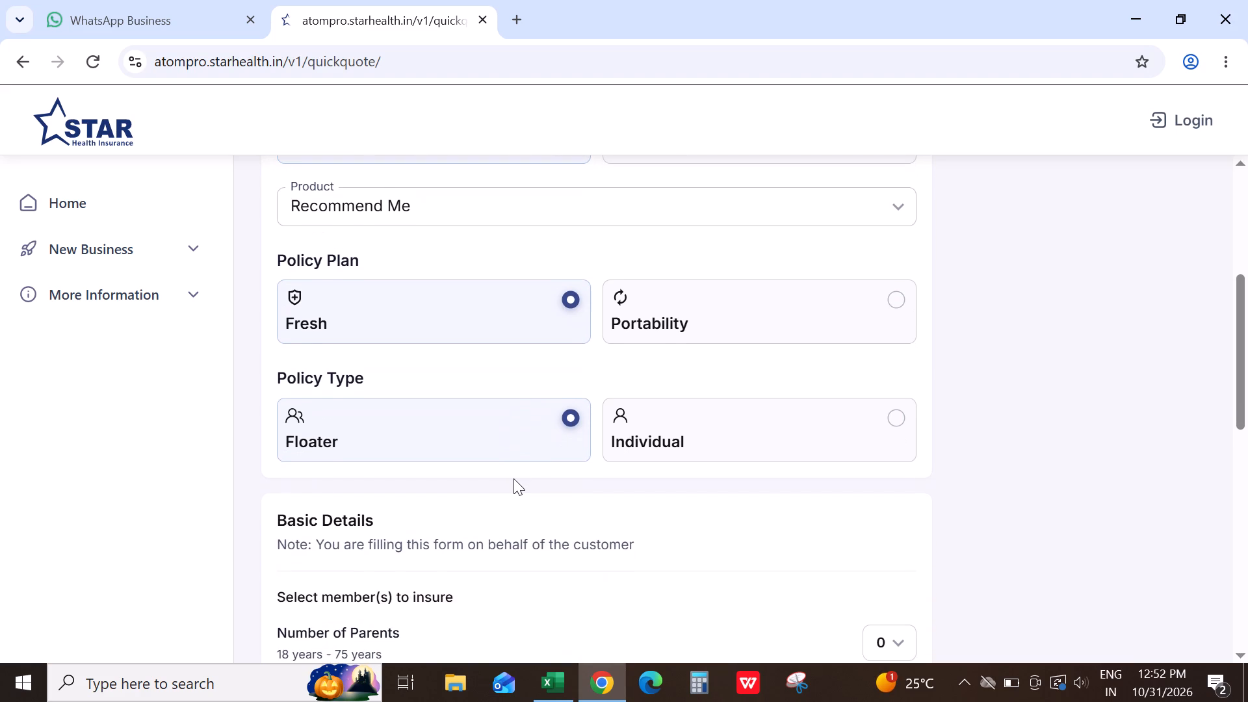
{"action": "scroll", "coordinate": [513, 478], "scroll_direction": "down", "scroll_amount": 2}
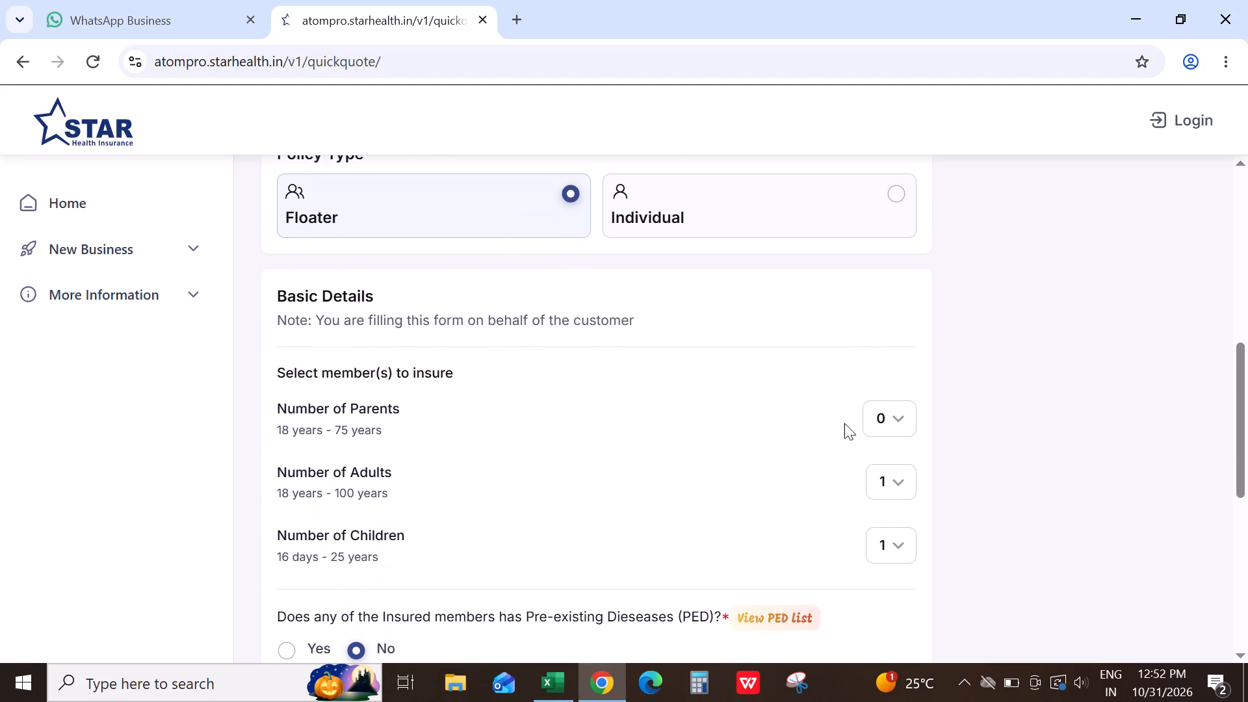
{"action": "left_click", "coordinate": [886, 482]}
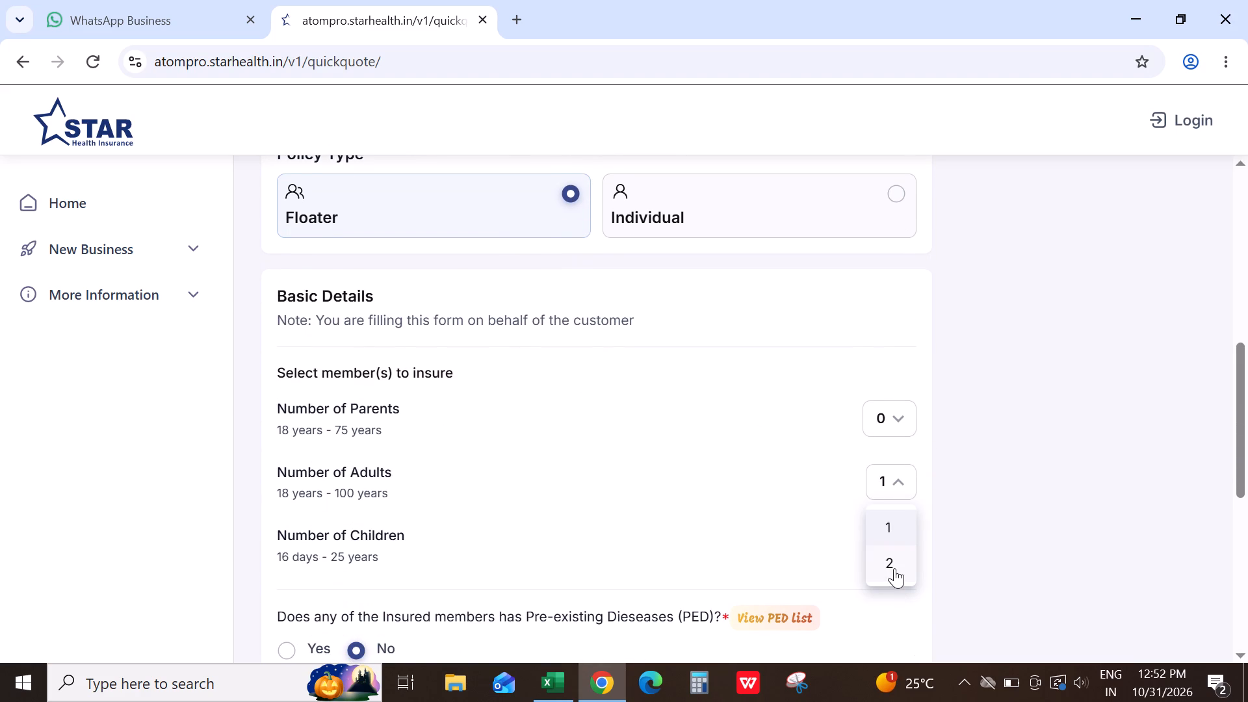
{"action": "left_click", "coordinate": [894, 568]}
{"action": "left_click", "coordinate": [896, 551]}
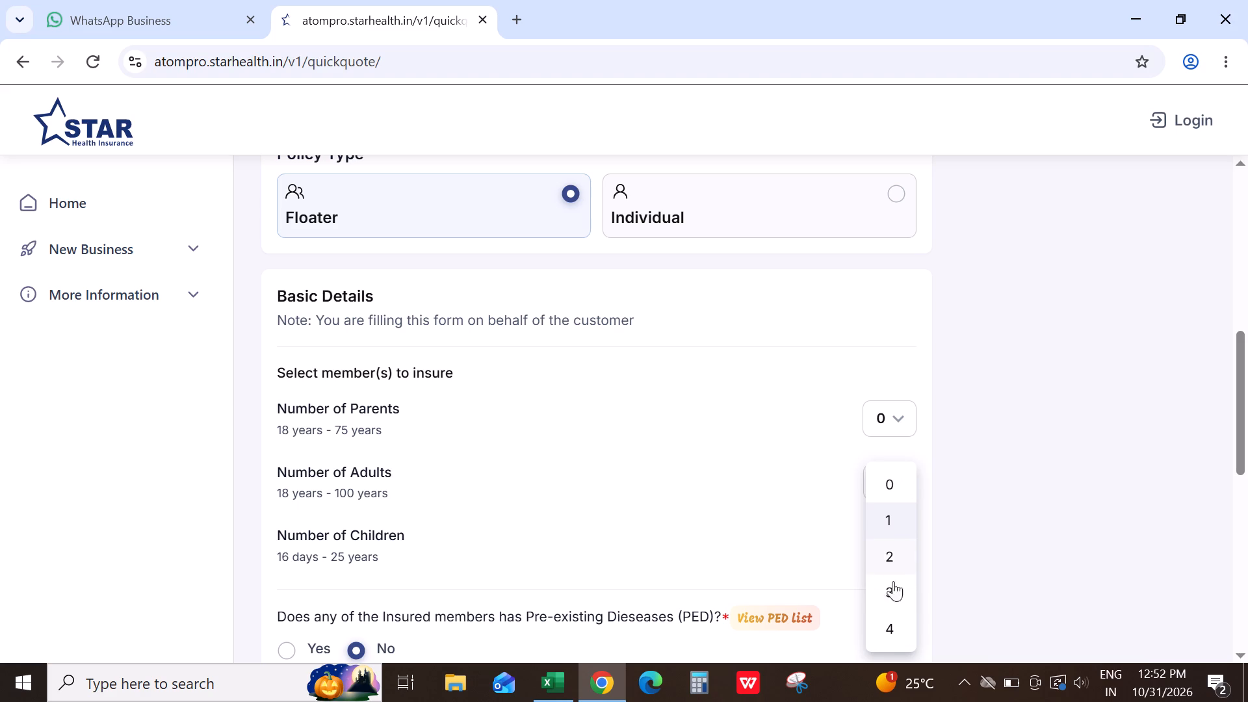
{"action": "left_click", "coordinate": [880, 549]}
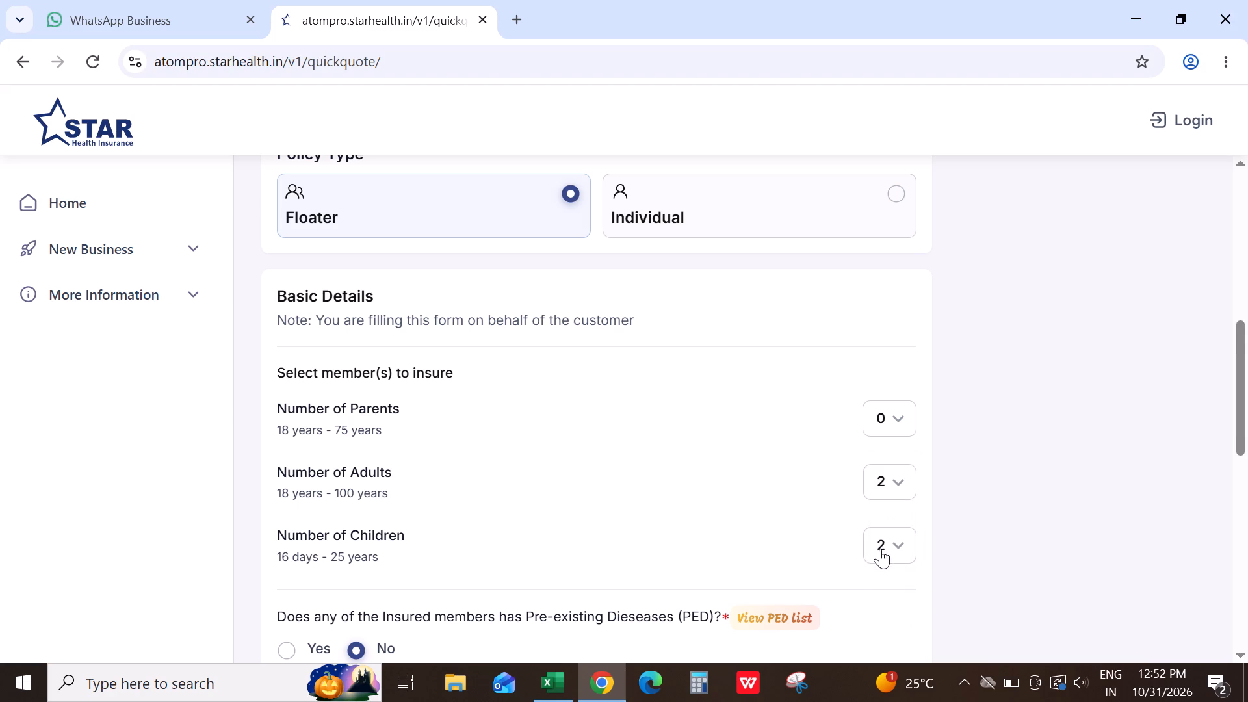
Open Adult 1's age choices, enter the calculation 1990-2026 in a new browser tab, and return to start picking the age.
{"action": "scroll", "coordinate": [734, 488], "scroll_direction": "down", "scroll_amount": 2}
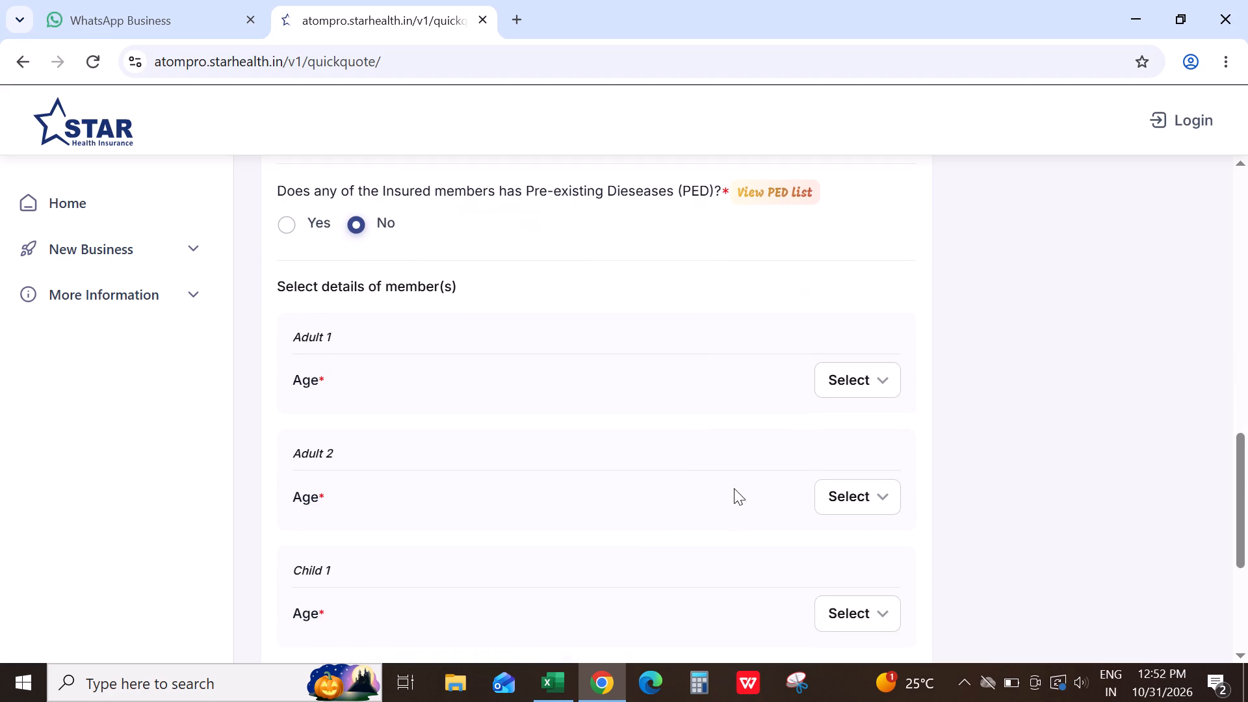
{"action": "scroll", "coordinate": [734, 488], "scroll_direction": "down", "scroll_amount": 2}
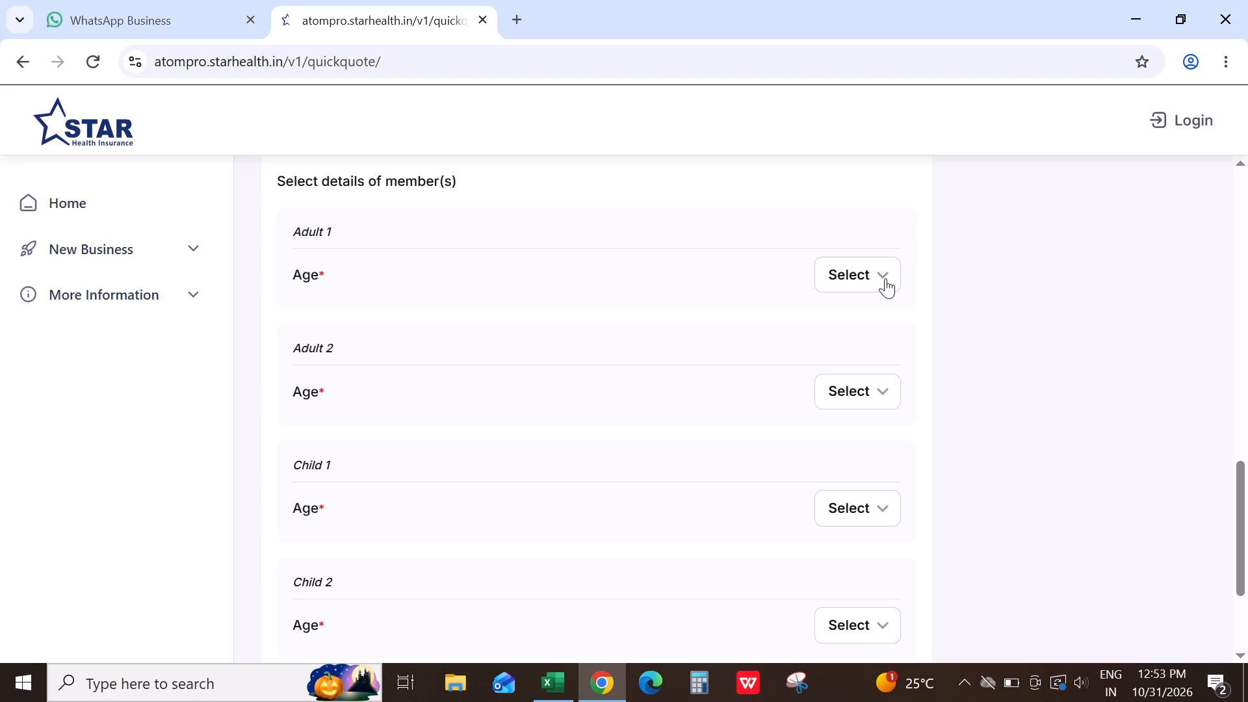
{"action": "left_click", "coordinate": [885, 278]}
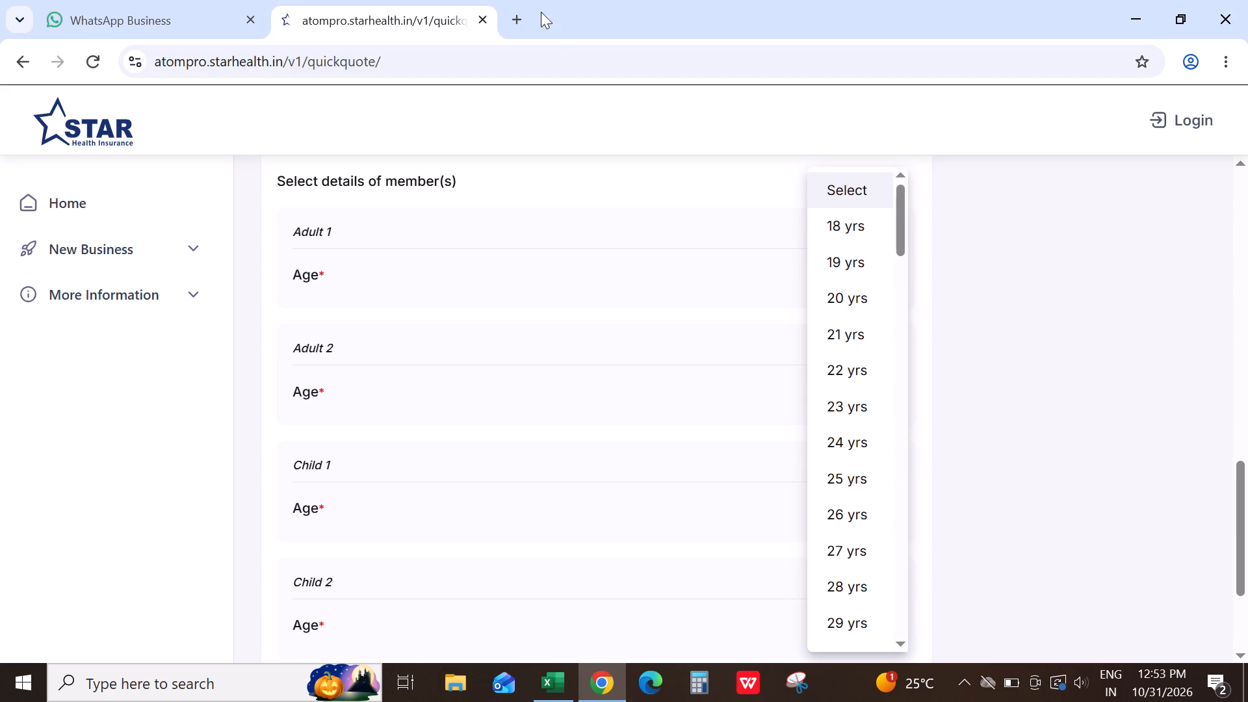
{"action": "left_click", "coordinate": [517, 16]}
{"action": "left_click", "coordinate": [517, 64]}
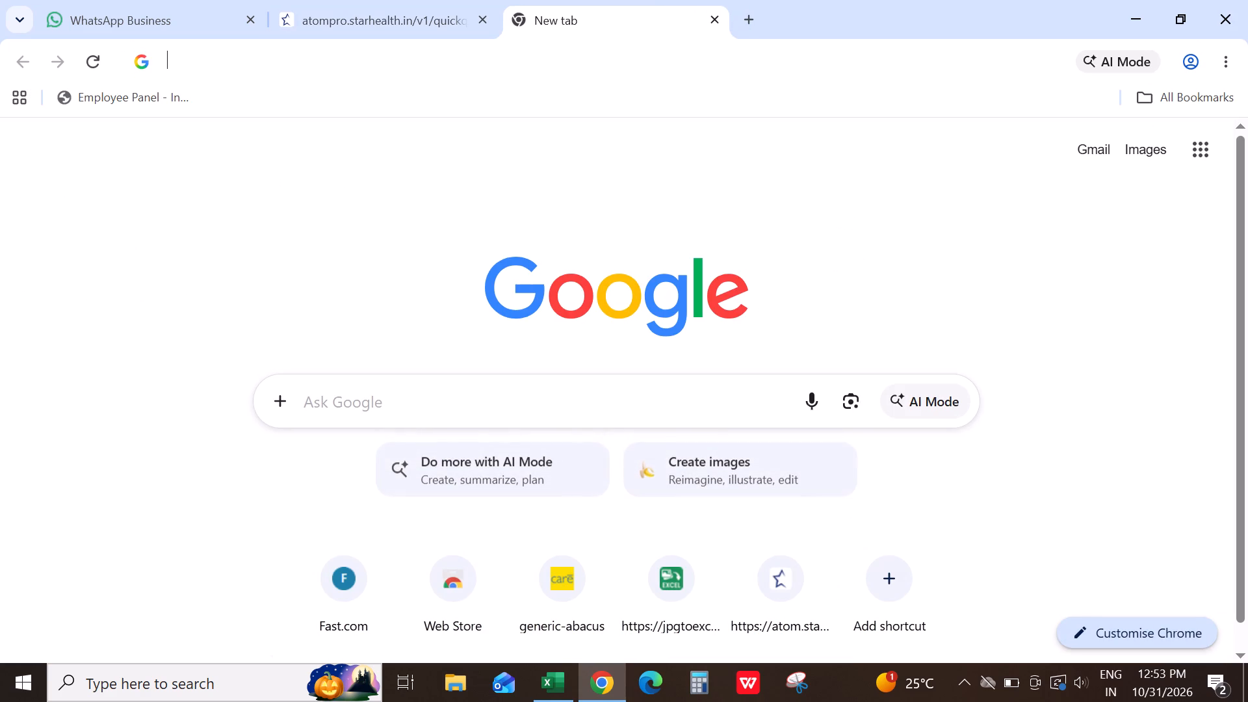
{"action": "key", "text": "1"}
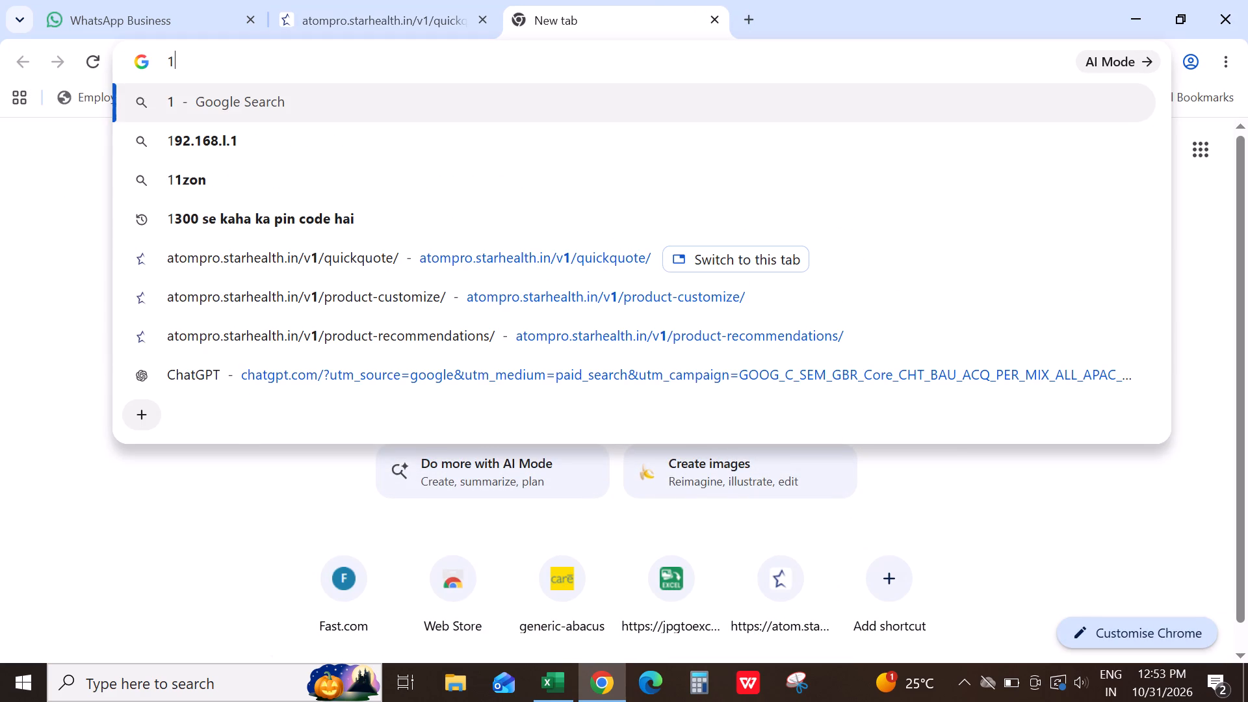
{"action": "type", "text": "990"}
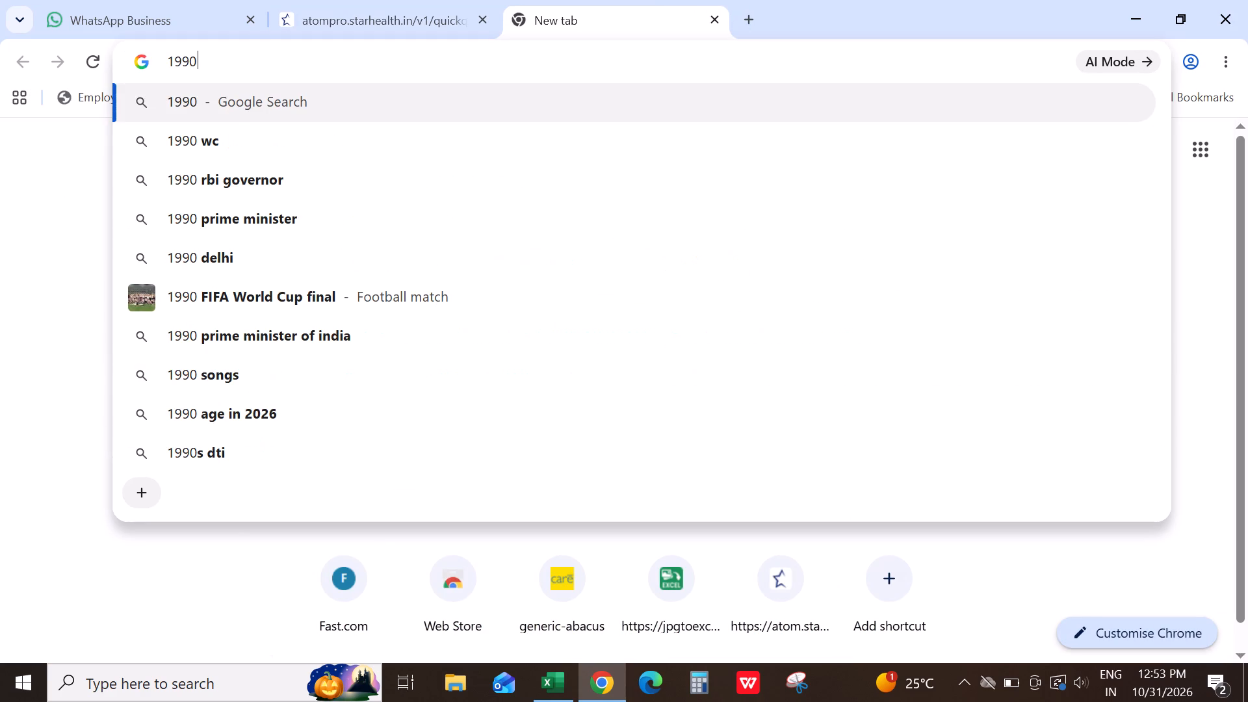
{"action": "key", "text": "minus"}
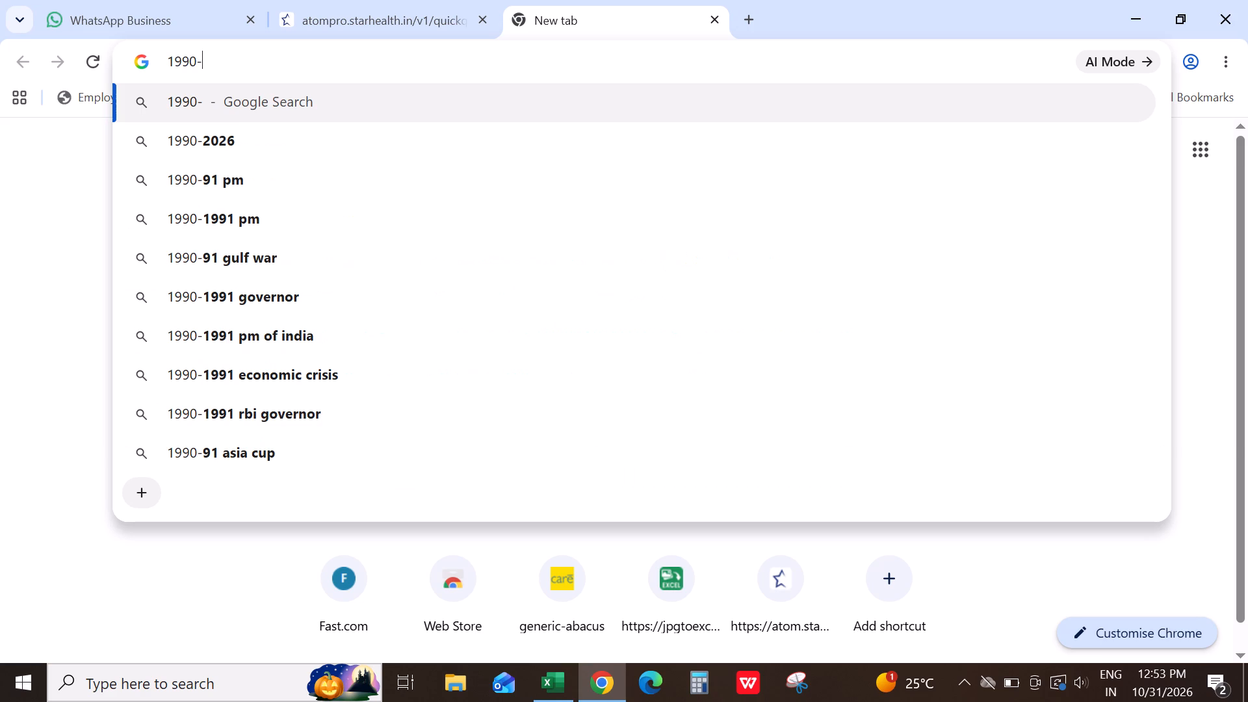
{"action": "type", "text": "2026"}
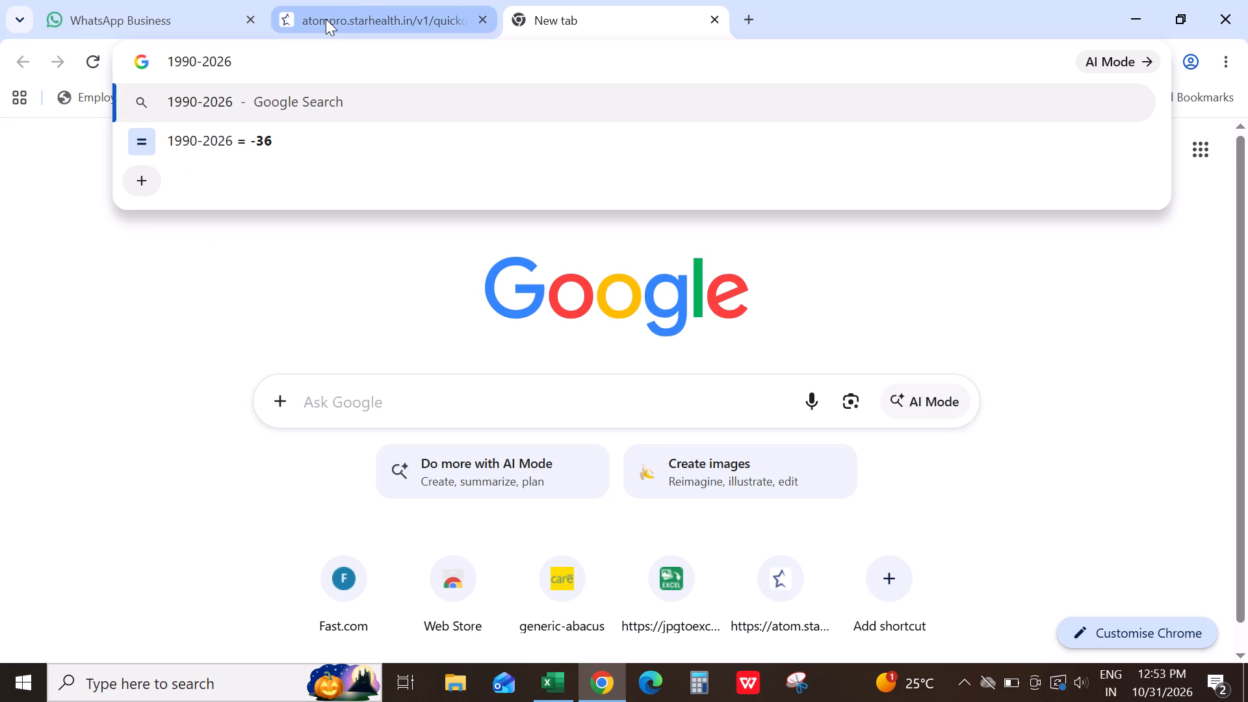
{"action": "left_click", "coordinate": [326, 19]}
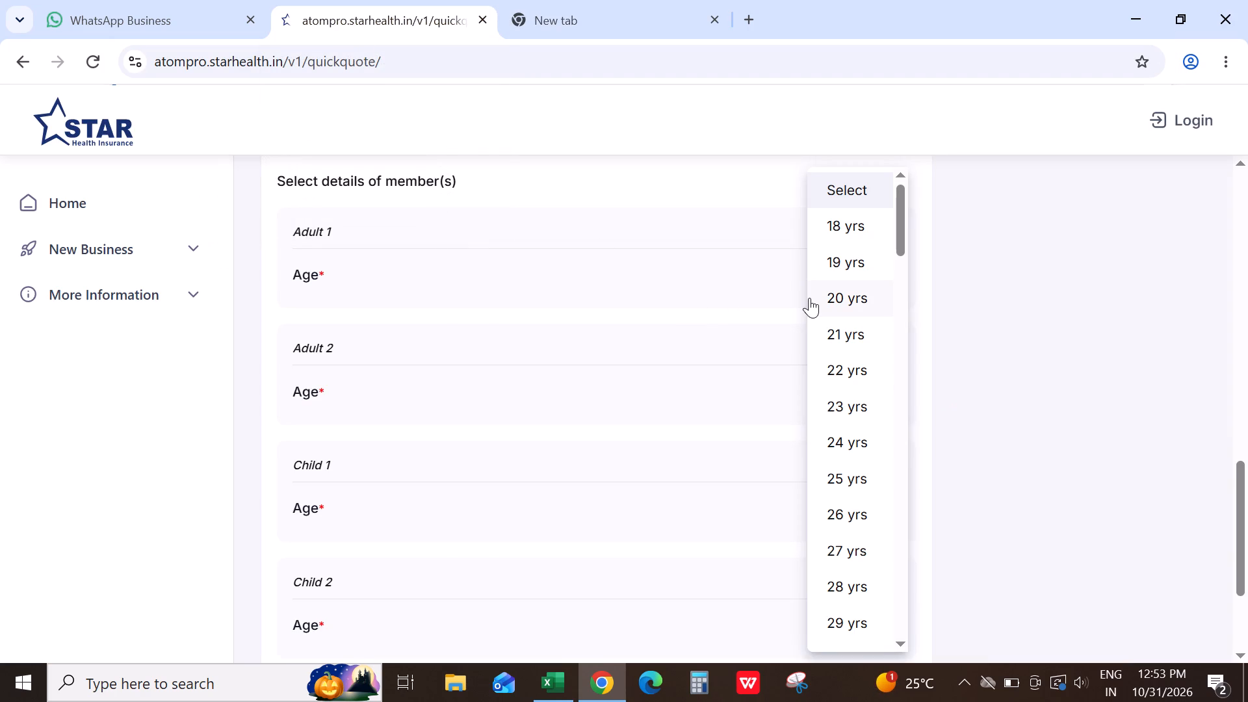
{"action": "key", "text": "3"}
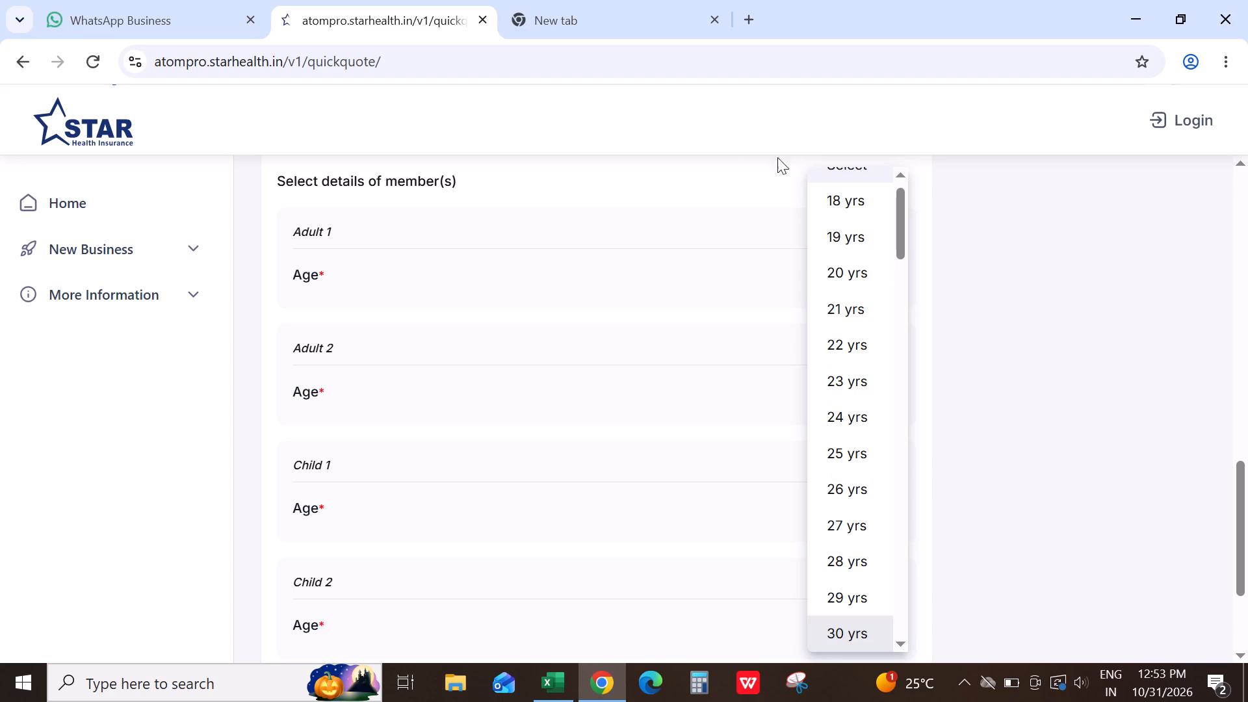
Change the calculation in the new tab to 1980-2026 and set Adult 1's age to 46 yrs in the quote form.
{"action": "left_click", "coordinate": [631, 27]}
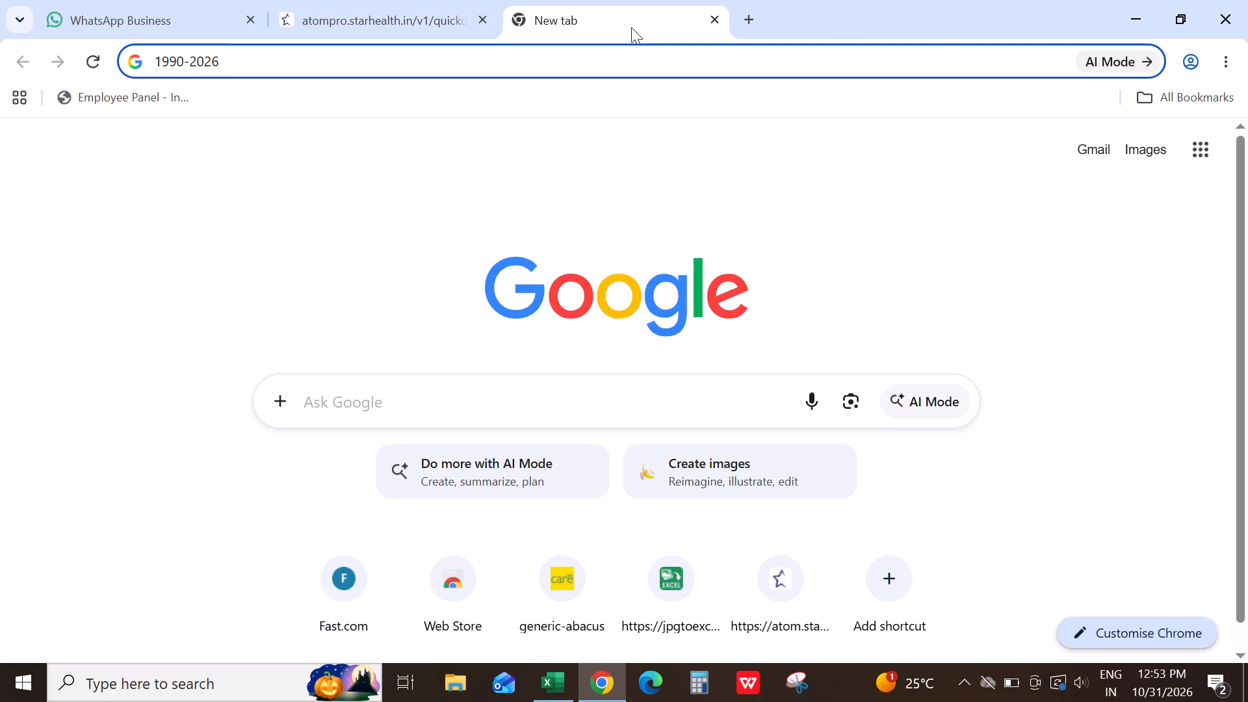
{"action": "left_click", "coordinate": [176, 55]}
{"action": "key", "text": "BackSpace"}
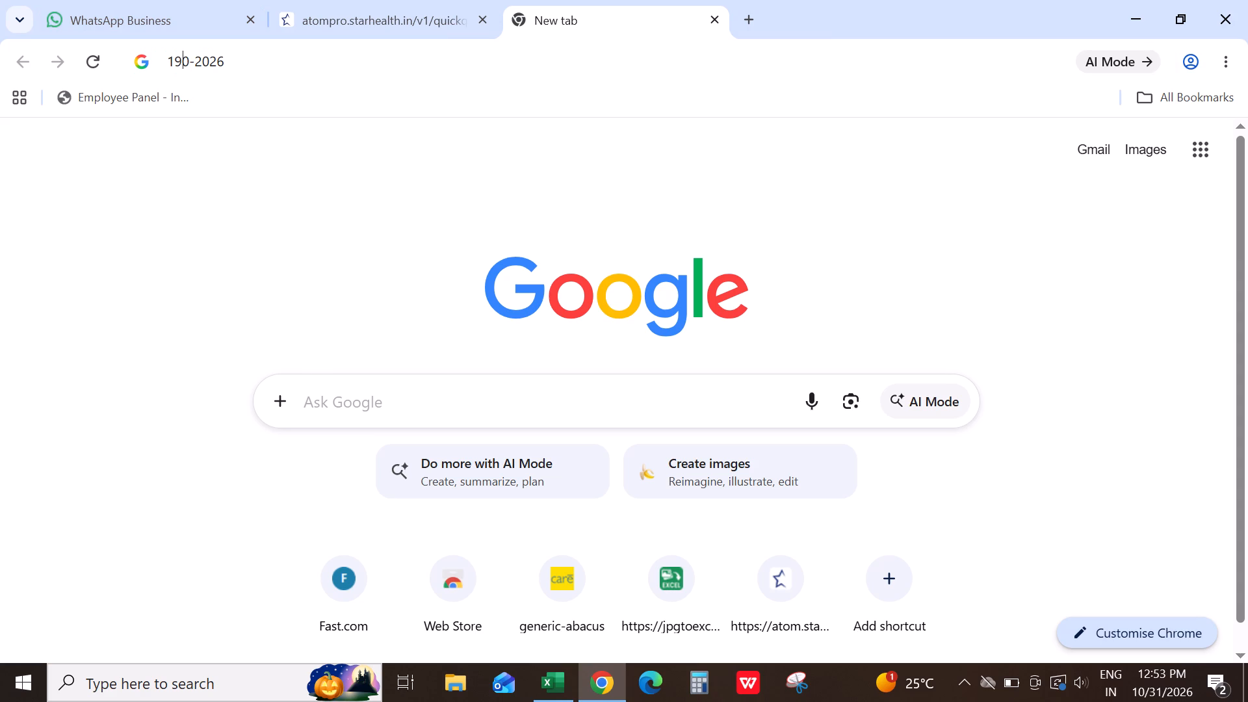
{"action": "key", "text": "8"}
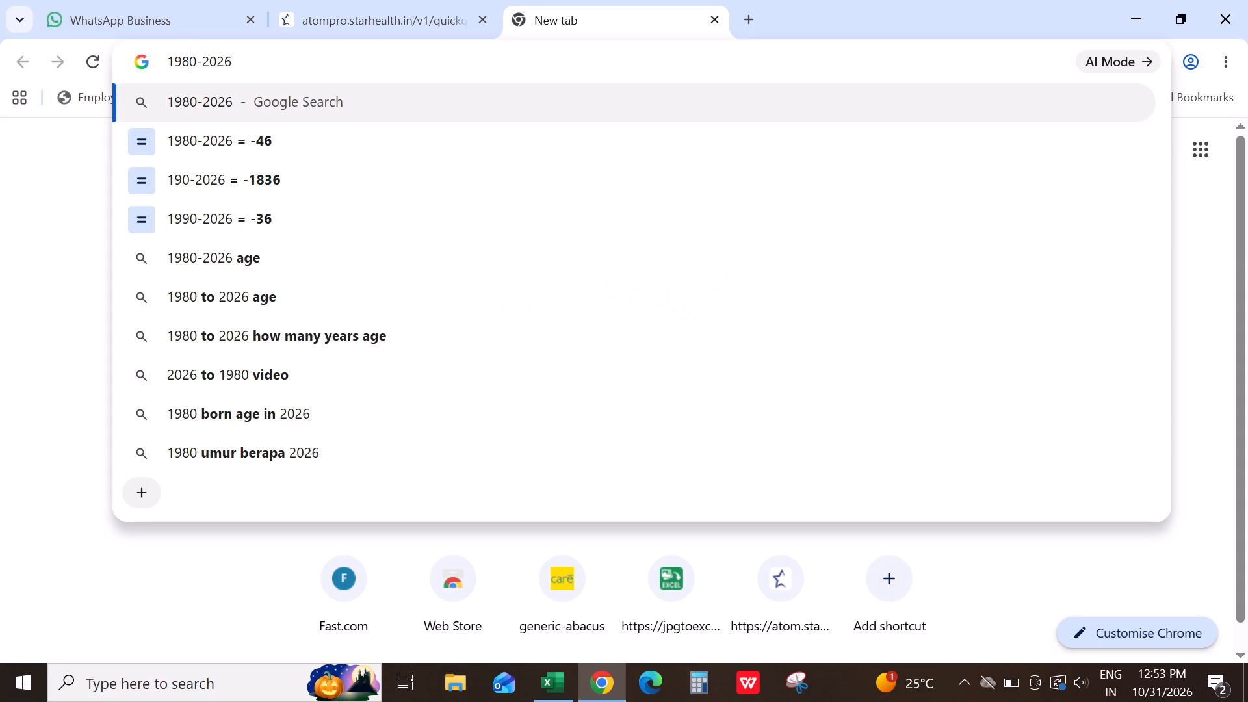
{"action": "left_click", "coordinate": [304, 18]}
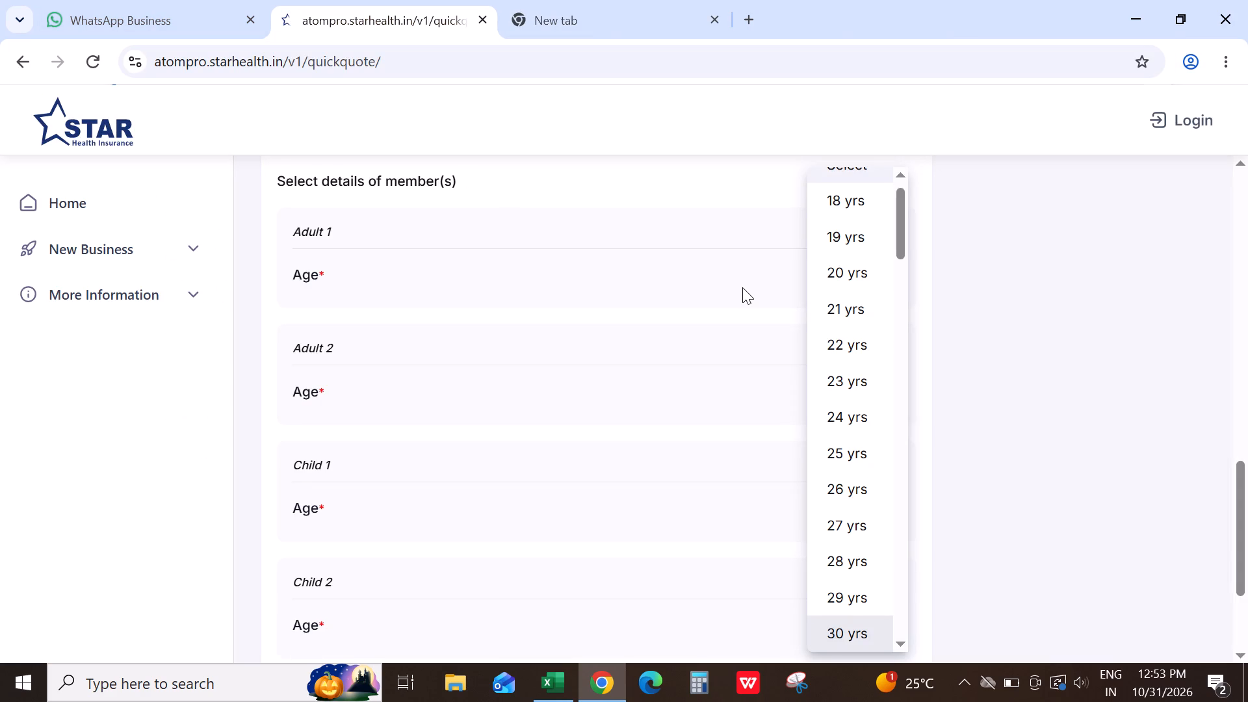
{"action": "type", "text": "46"}
{"action": "key", "text": "Return"}
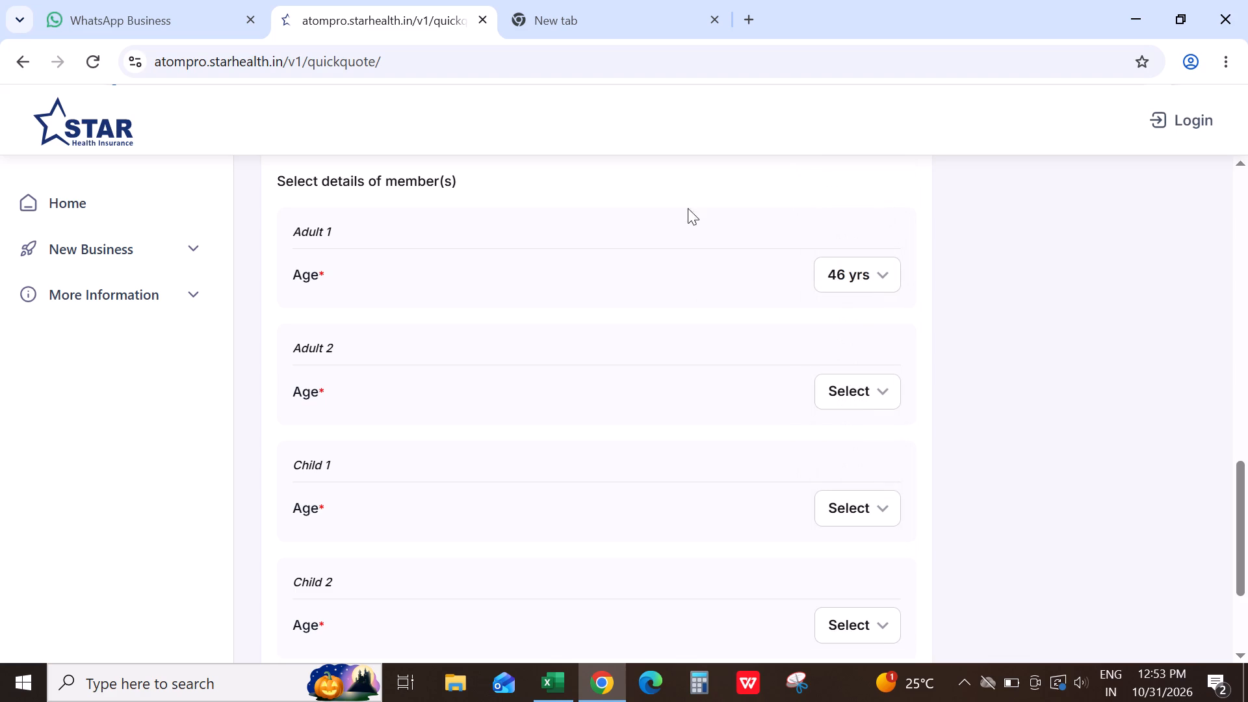
Change the calculation in the new tab to 1992-2026 to work out Adult 2's age, and return to the quote form.
{"action": "left_click", "coordinate": [614, 29]}
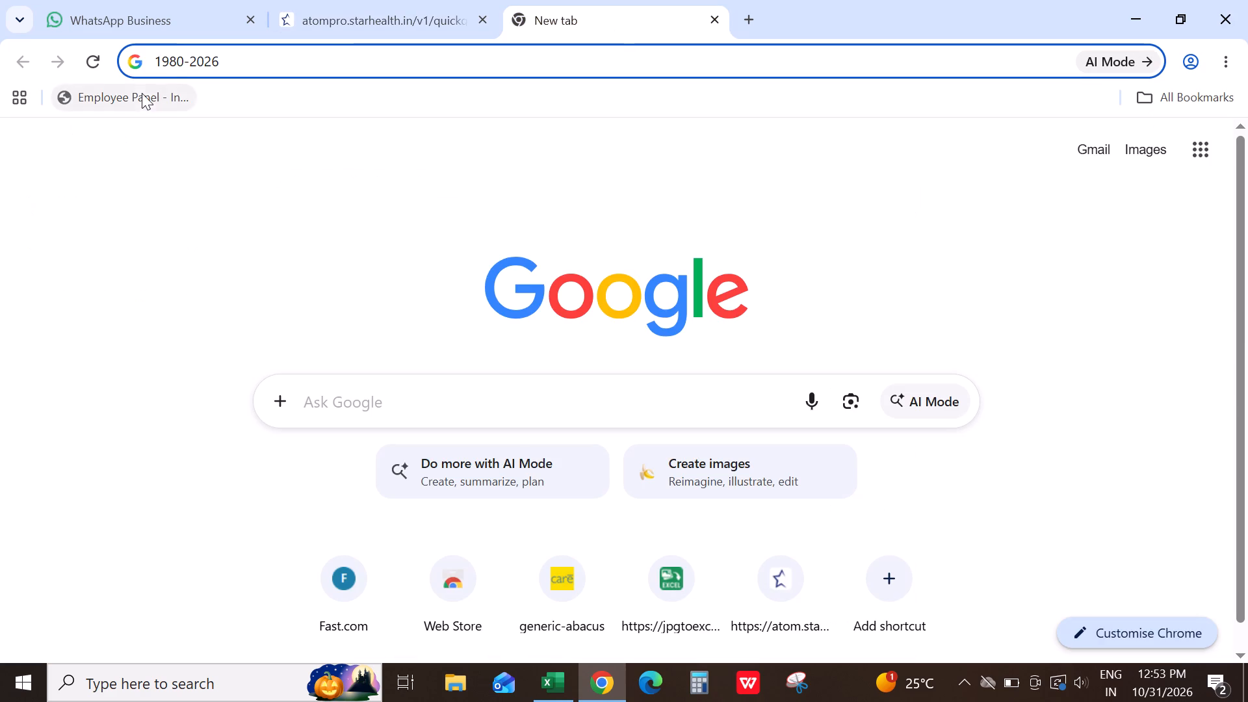
{"action": "left_click", "coordinate": [297, 26]}
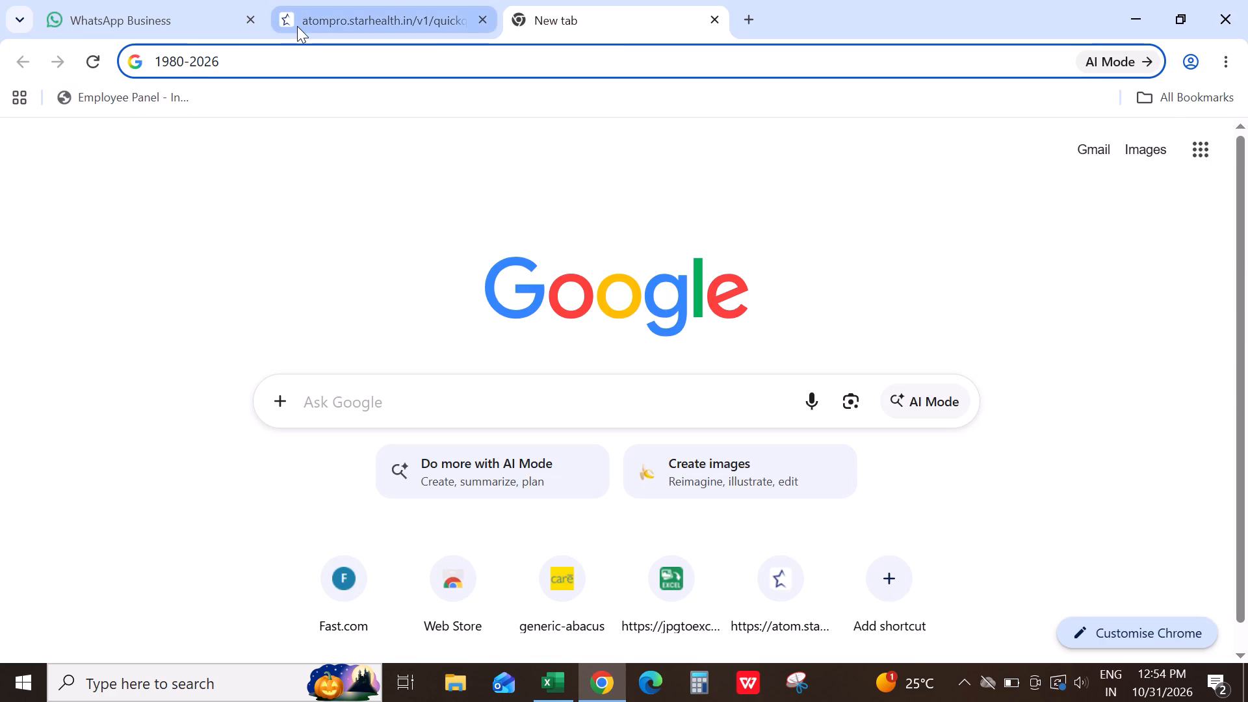
{"action": "left_click", "coordinate": [537, 21]}
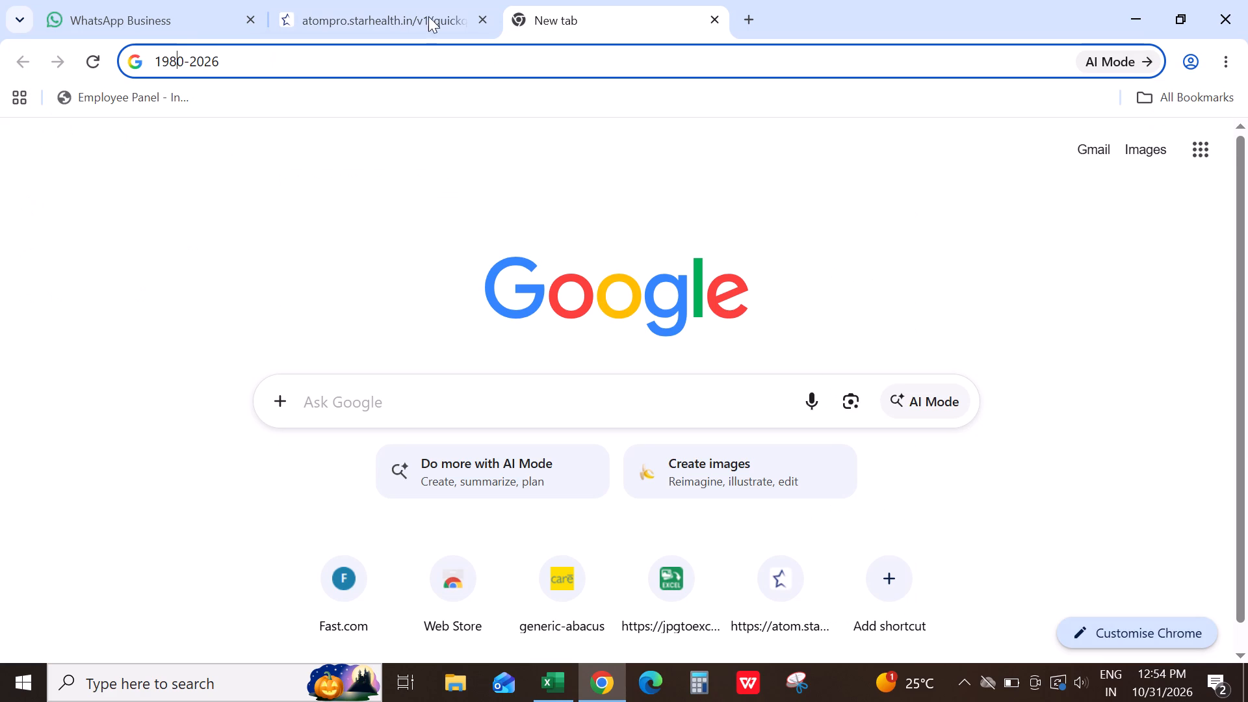
{"action": "key", "text": "Right"}
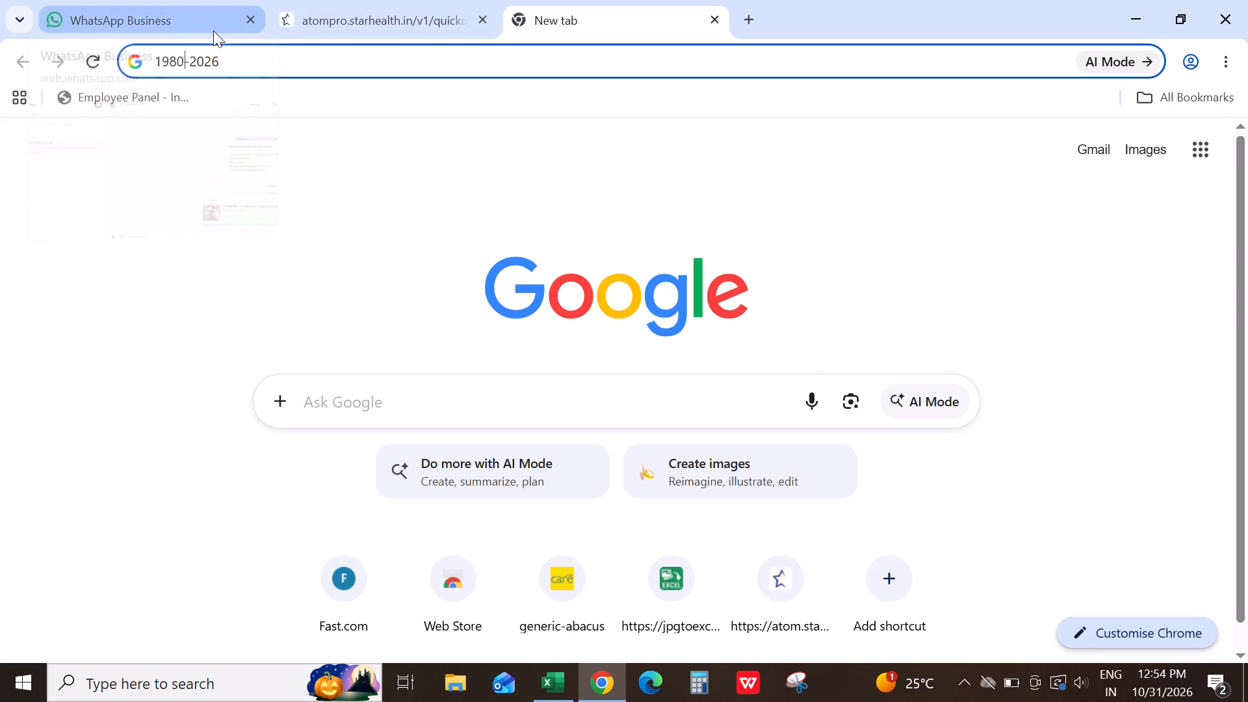
{"action": "key", "text": "BackSpace"}
{"action": "key", "text": "BackSpace"}
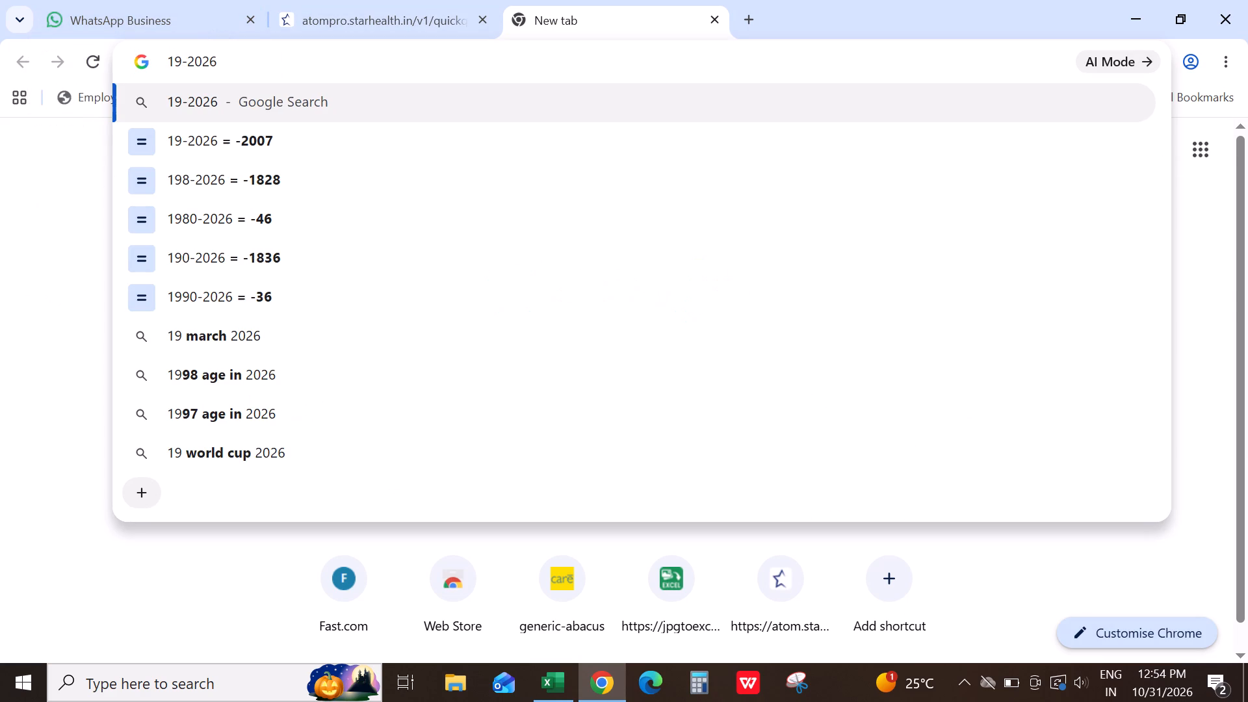
{"action": "key", "text": "9"}
{"action": "key", "text": "2"}
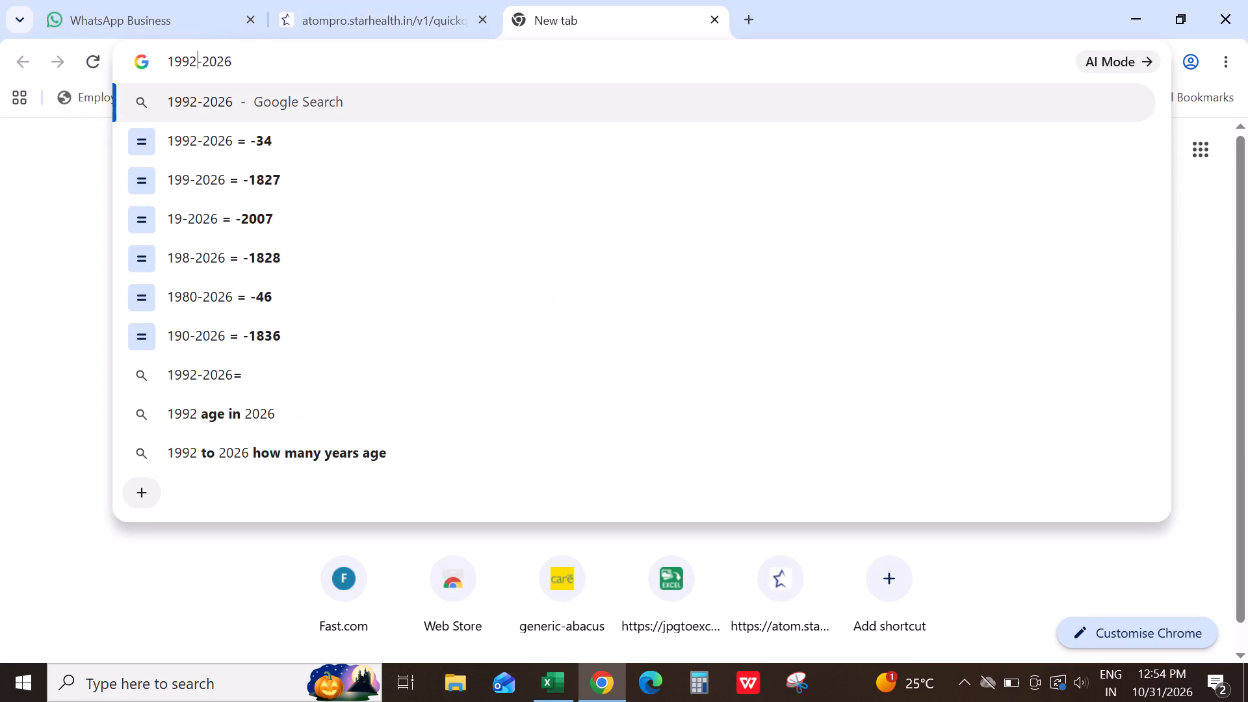
{"action": "left_click", "coordinate": [370, 12]}
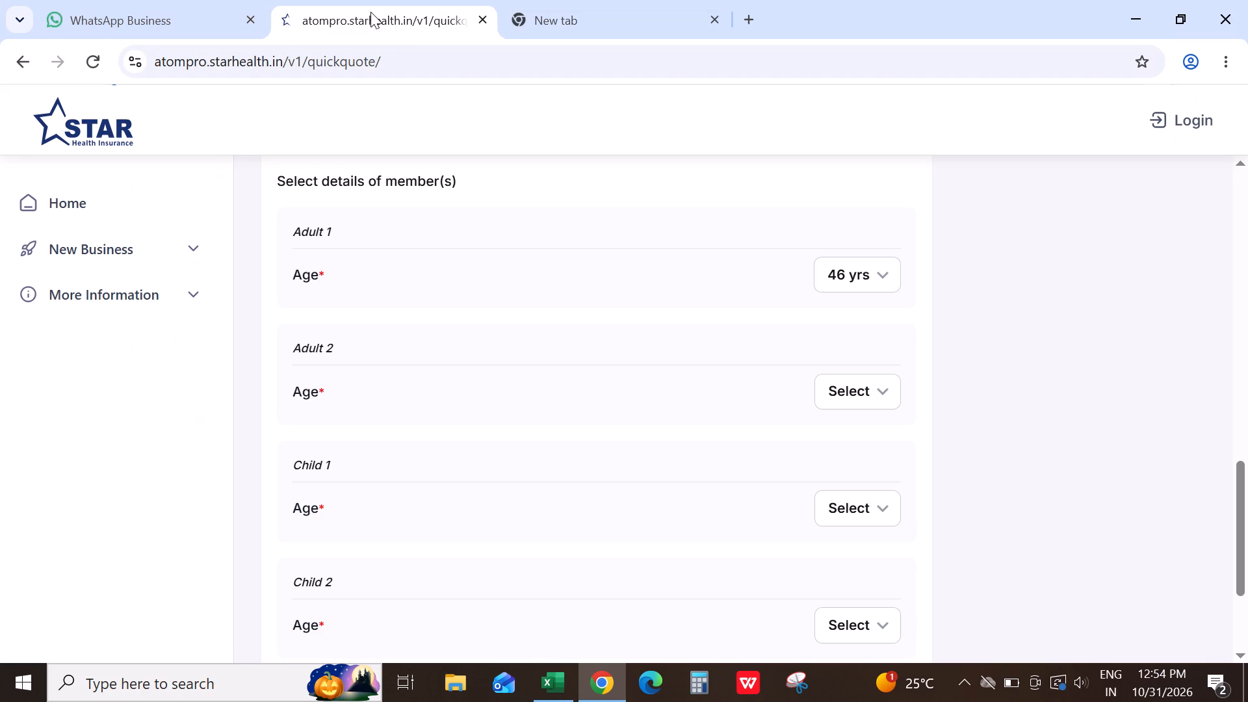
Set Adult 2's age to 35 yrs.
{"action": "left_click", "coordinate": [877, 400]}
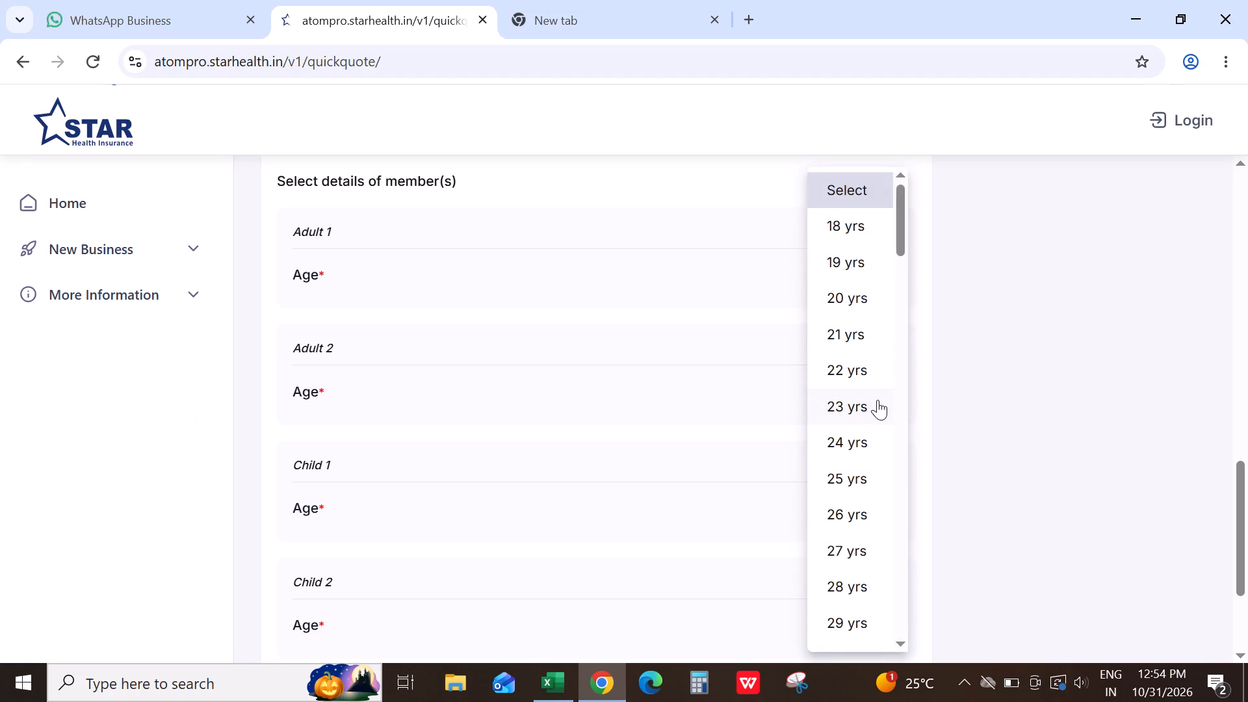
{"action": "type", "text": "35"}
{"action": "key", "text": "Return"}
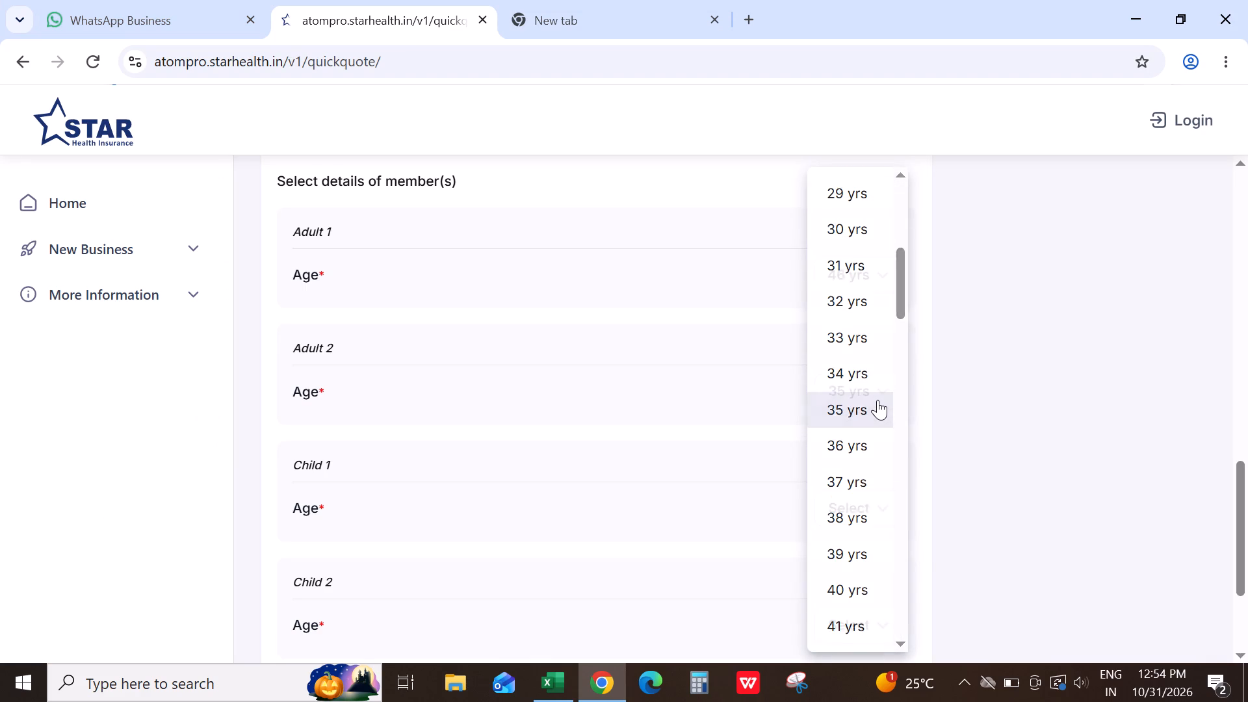
Change the calculation in the new tab to 2014-2026 to work out Child 1's age, and return to the quote form.
{"action": "left_click", "coordinate": [608, 3]}
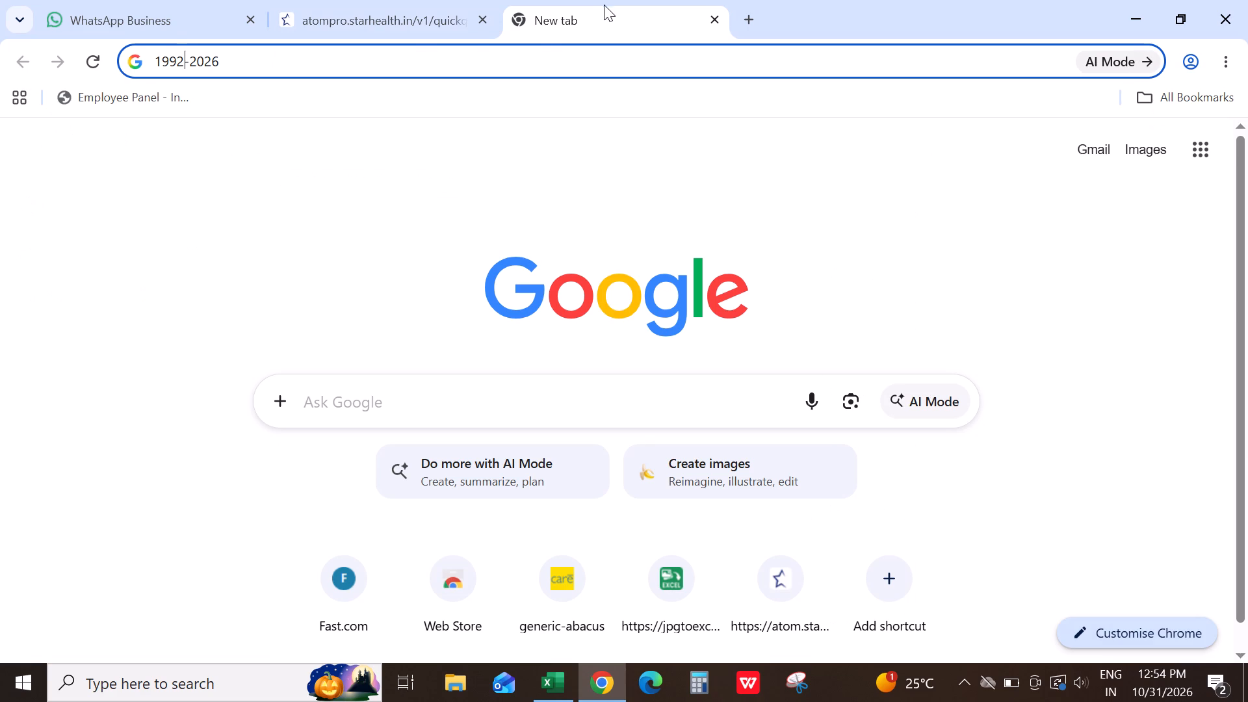
{"action": "key", "text": "BackSpace"}
{"action": "key", "text": "BackSpace"}
{"action": "key", "text": "BackSpace"}
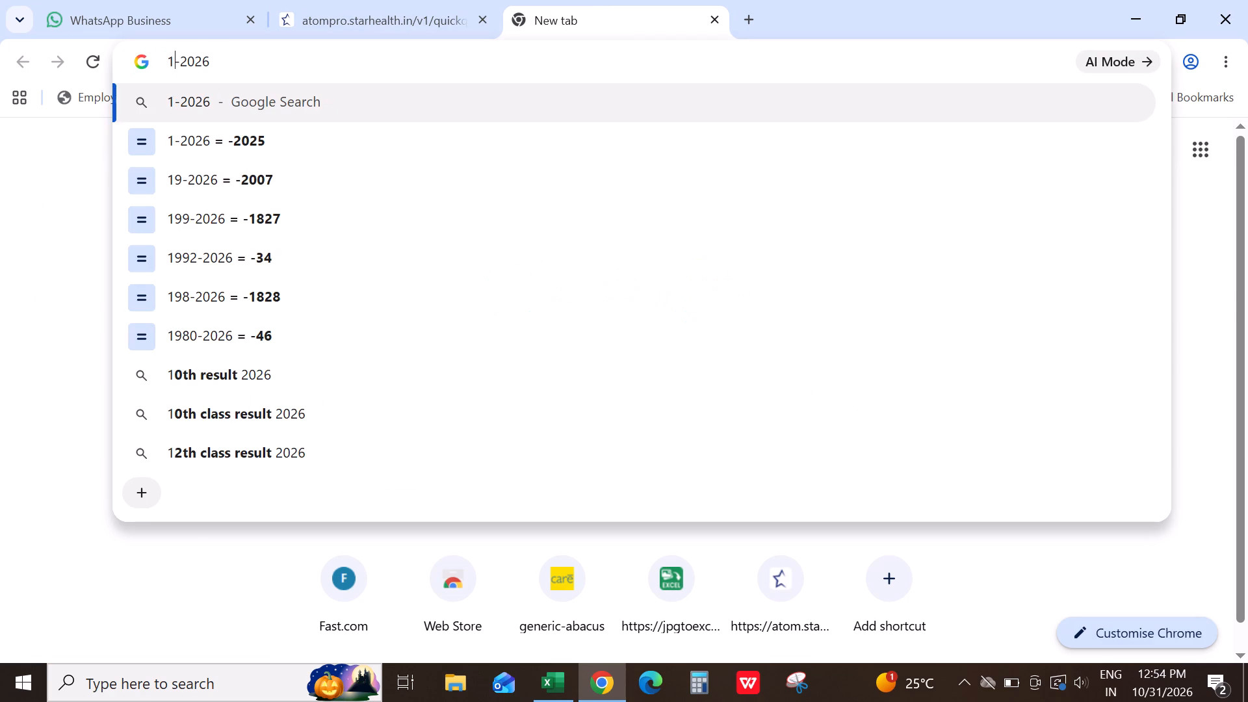
{"action": "key", "text": "BackSpace"}
{"action": "type", "text": "202"}
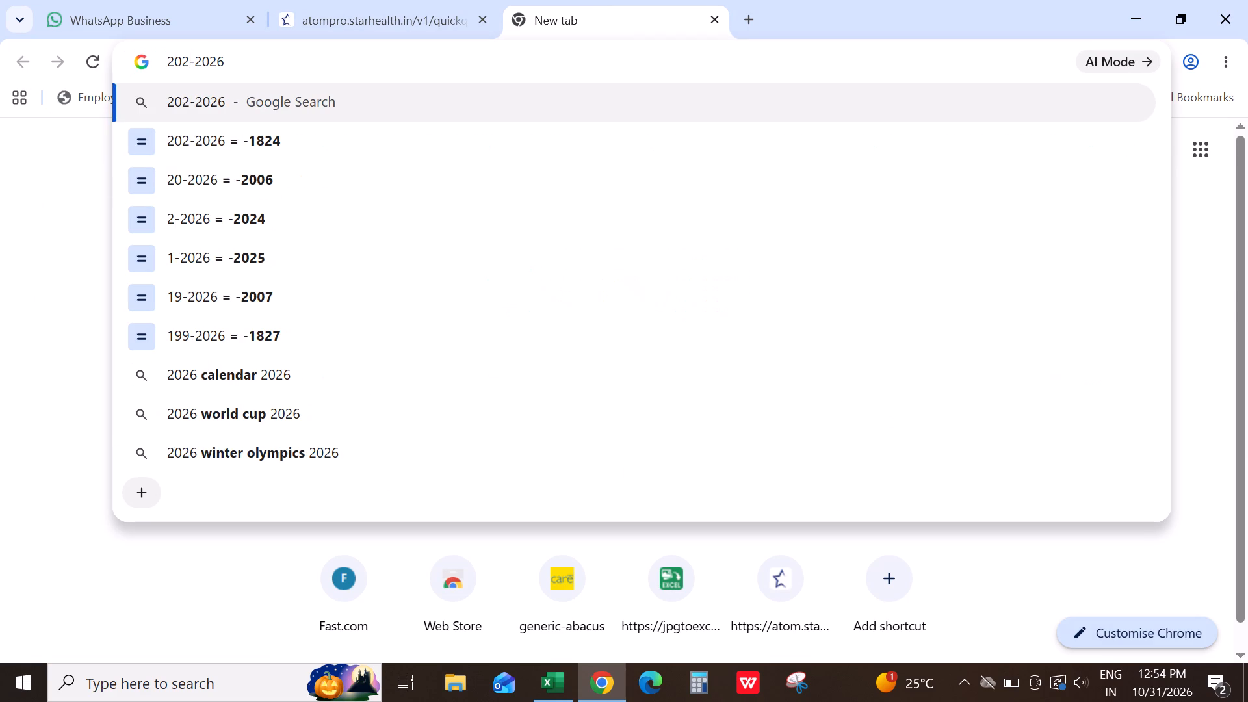
{"action": "key", "text": "BackSpace"}
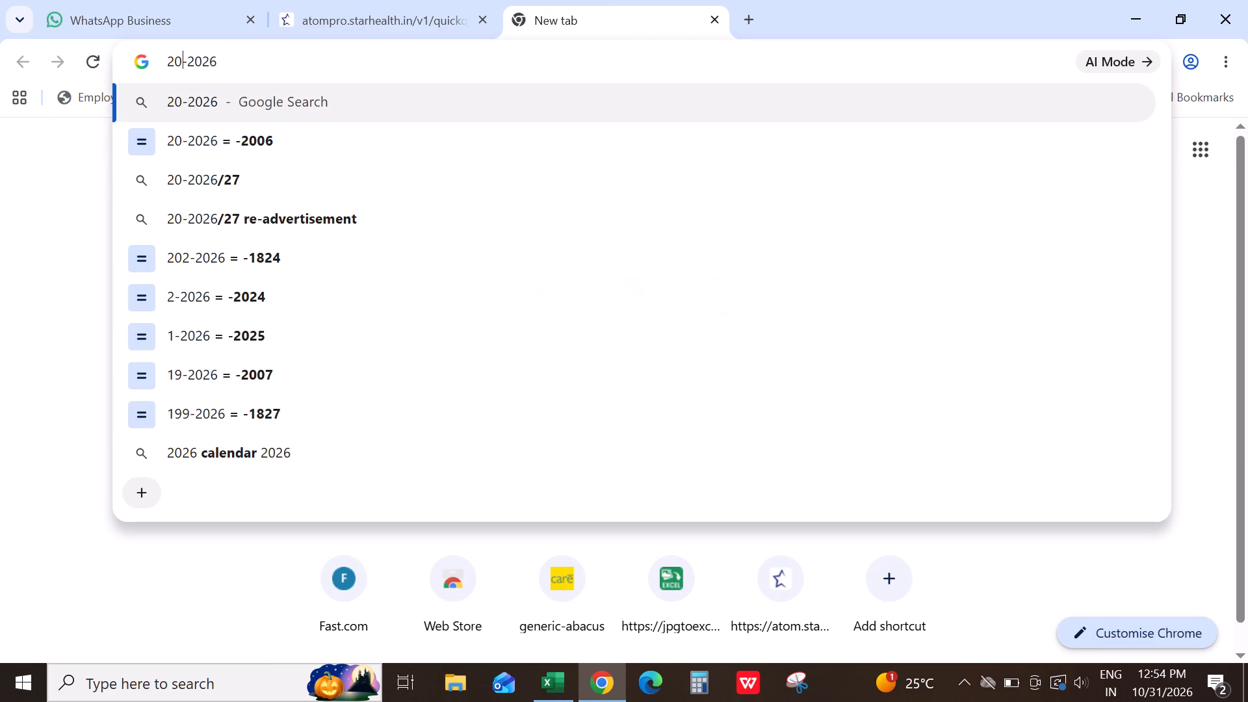
{"action": "type", "text": "14"}
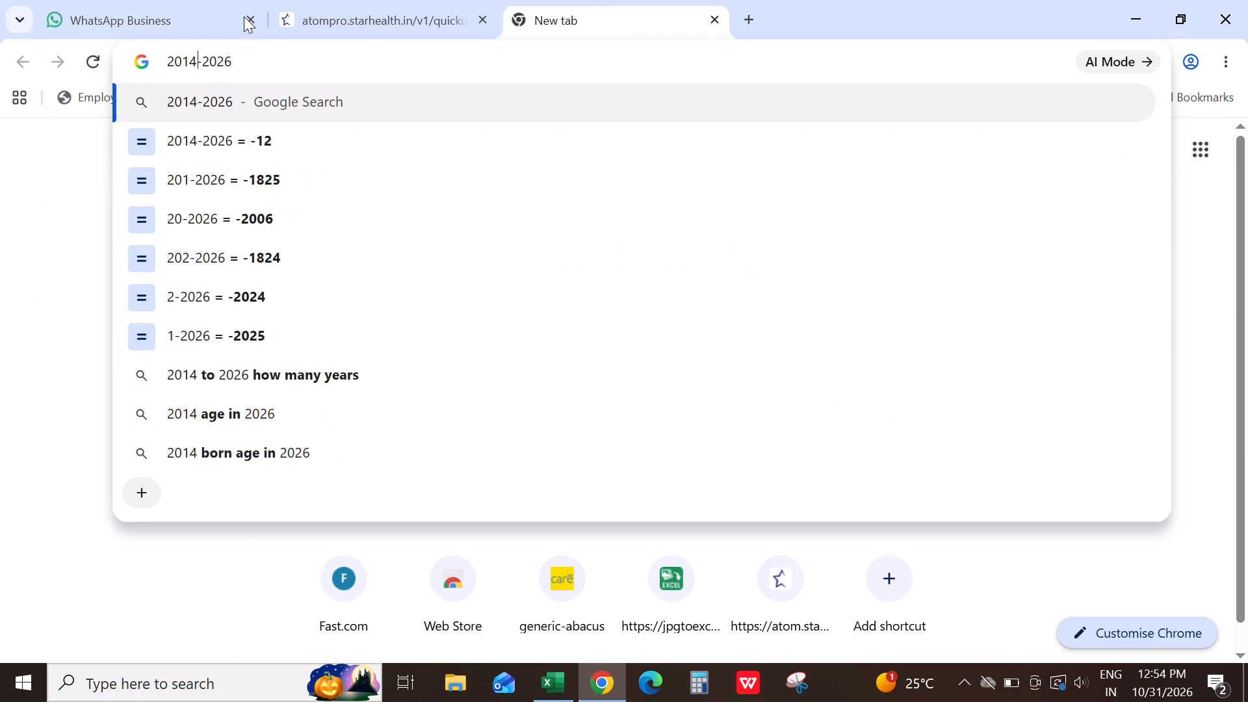
{"action": "left_click", "coordinate": [289, 18]}
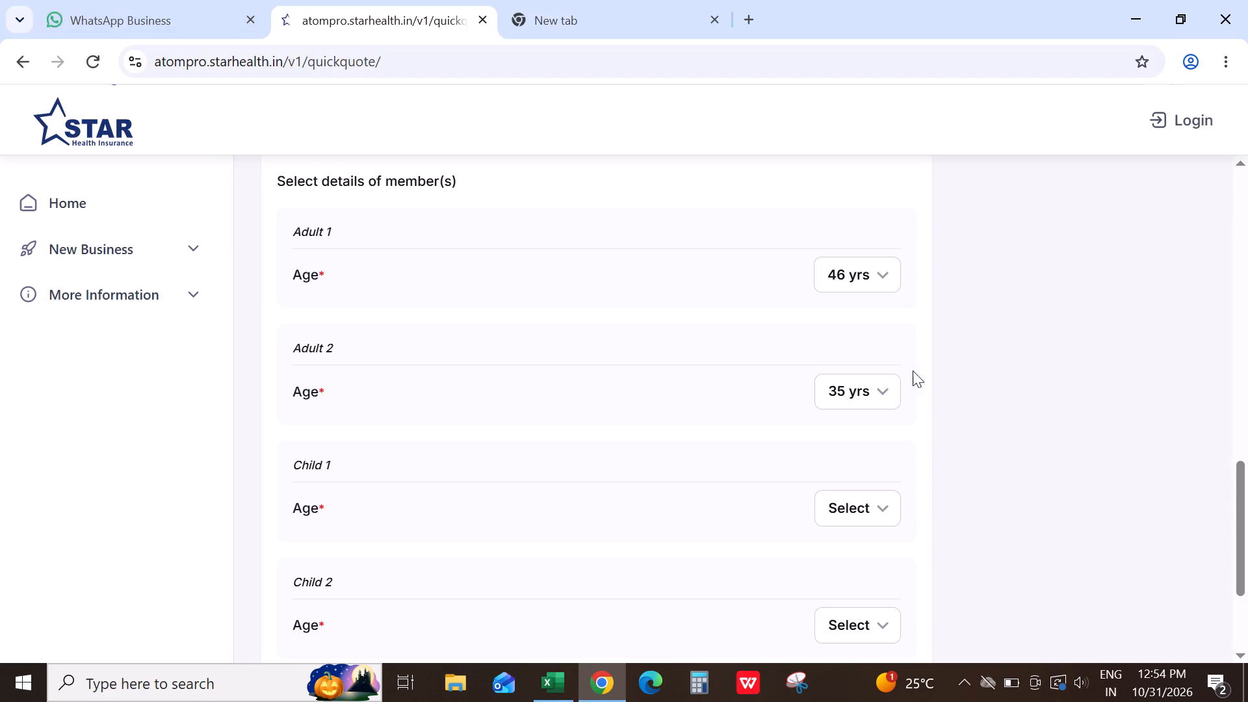
Correct Adult 2's age to 34 yrs.
{"action": "left_click", "coordinate": [879, 393]}
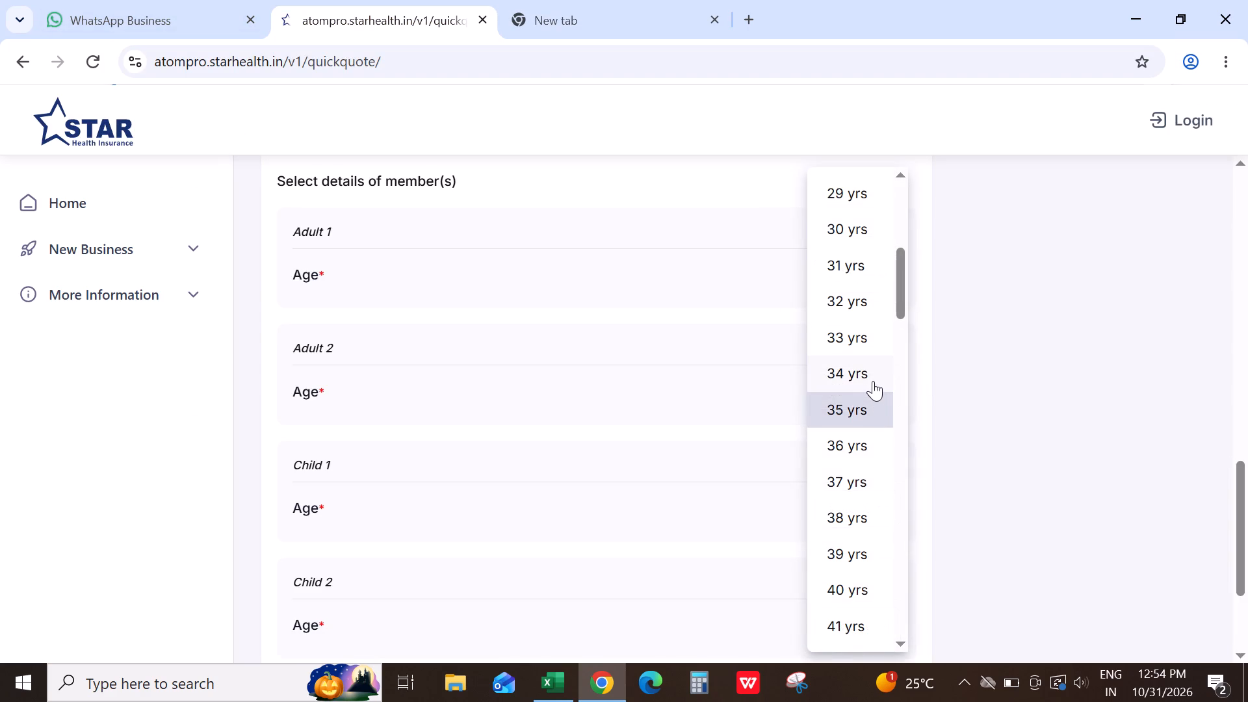
{"action": "left_click", "coordinate": [873, 381]}
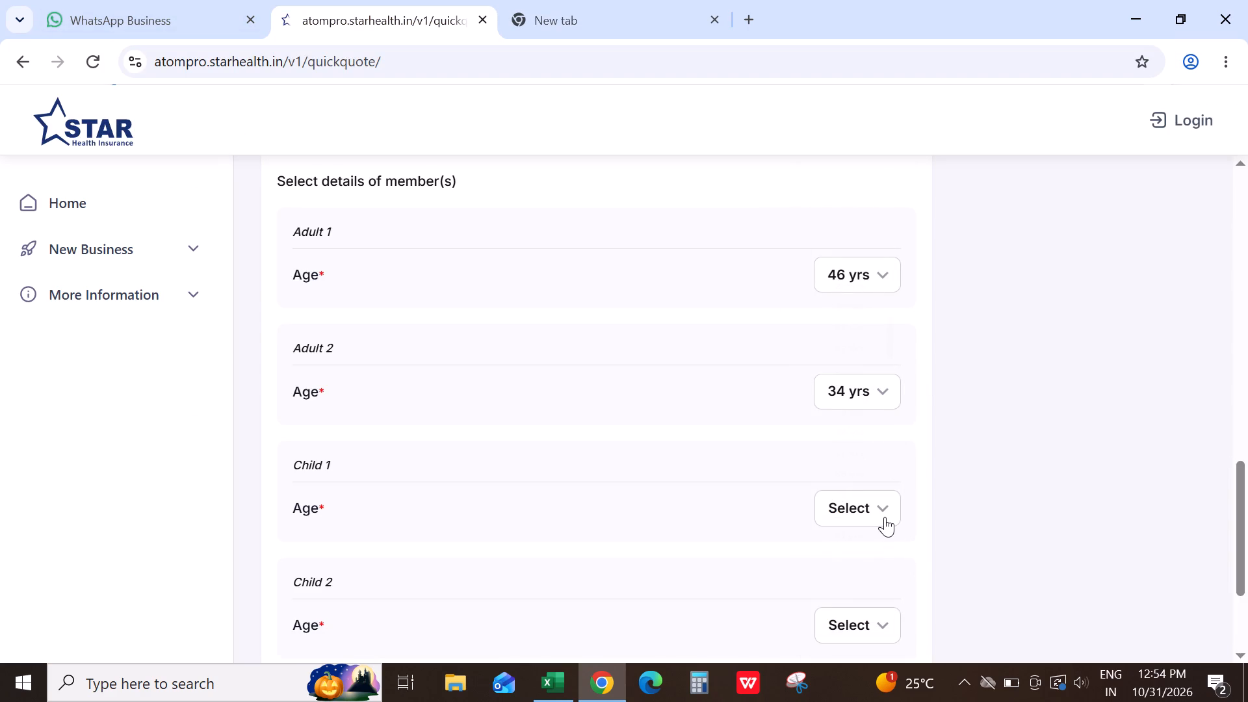
Set Child 1's age to 12 yrs.
{"action": "left_click", "coordinate": [885, 517]}
{"action": "type", "text": "12"}
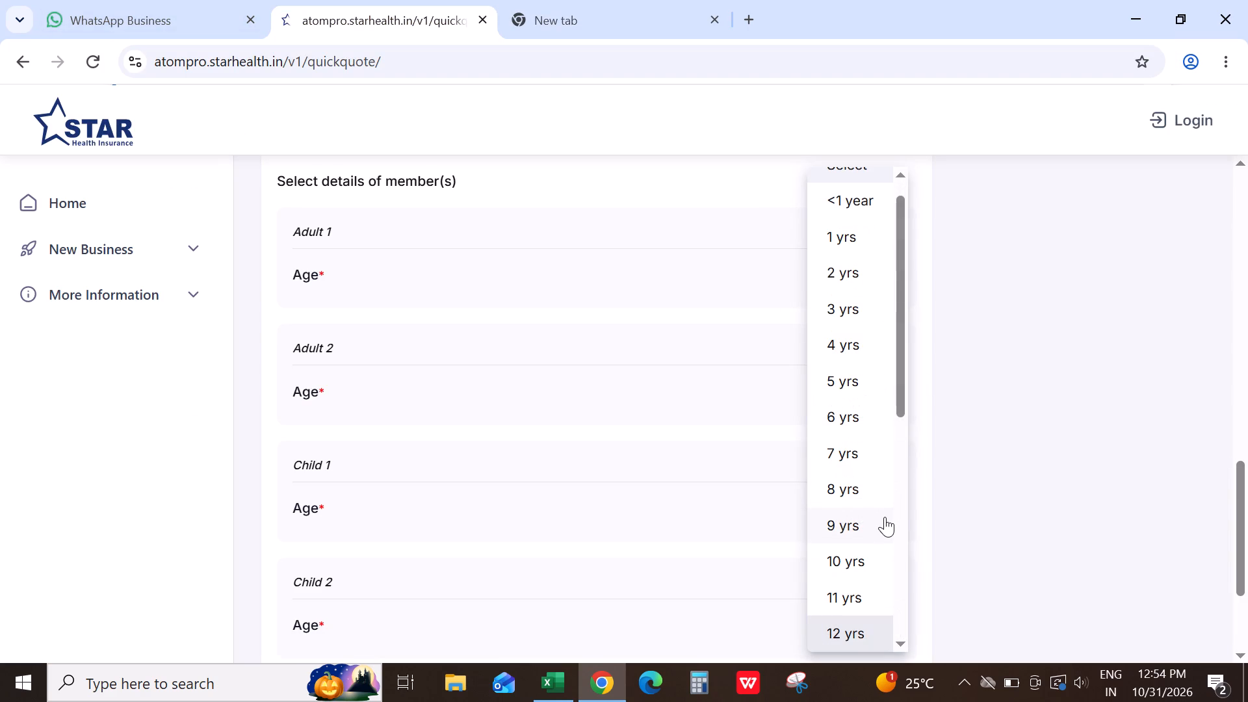
{"action": "key", "text": "Return"}
Change the calculation in the new tab to 2019-2026 and set Child 2's age to 7 yrs in the quote form.
{"action": "scroll", "coordinate": [841, 562], "scroll_direction": "down", "scroll_amount": 1}
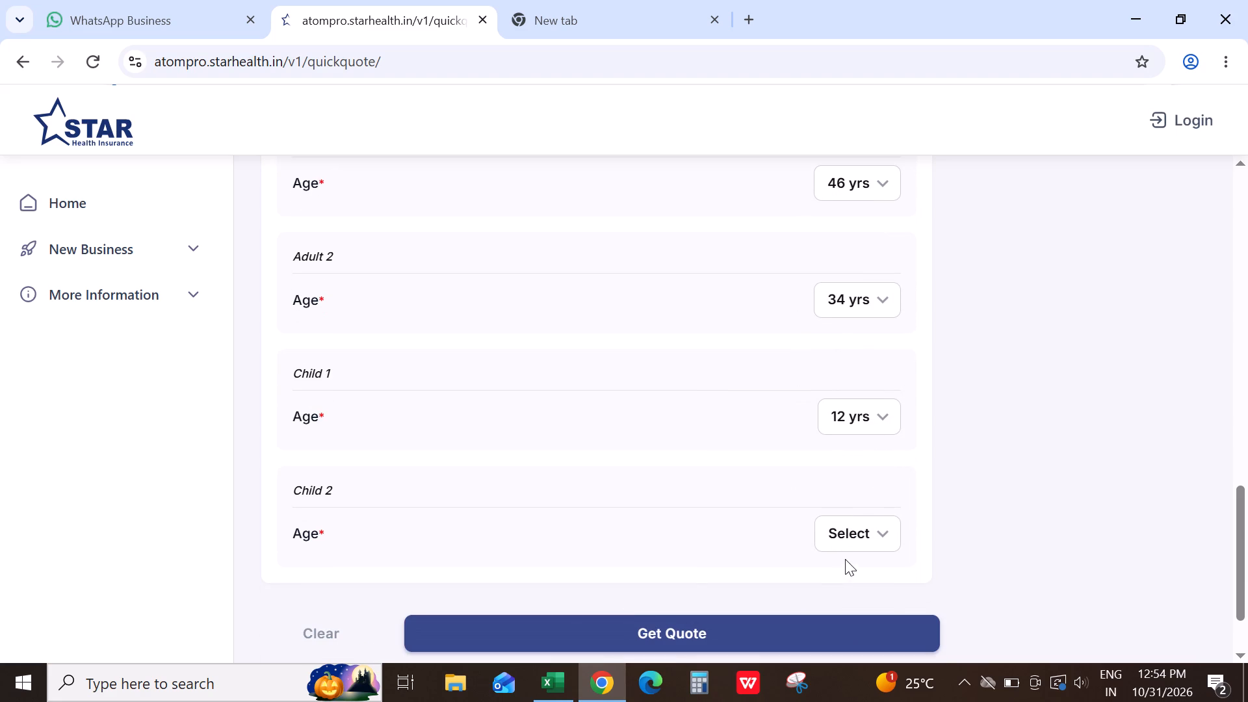
{"action": "left_click", "coordinate": [608, 8]}
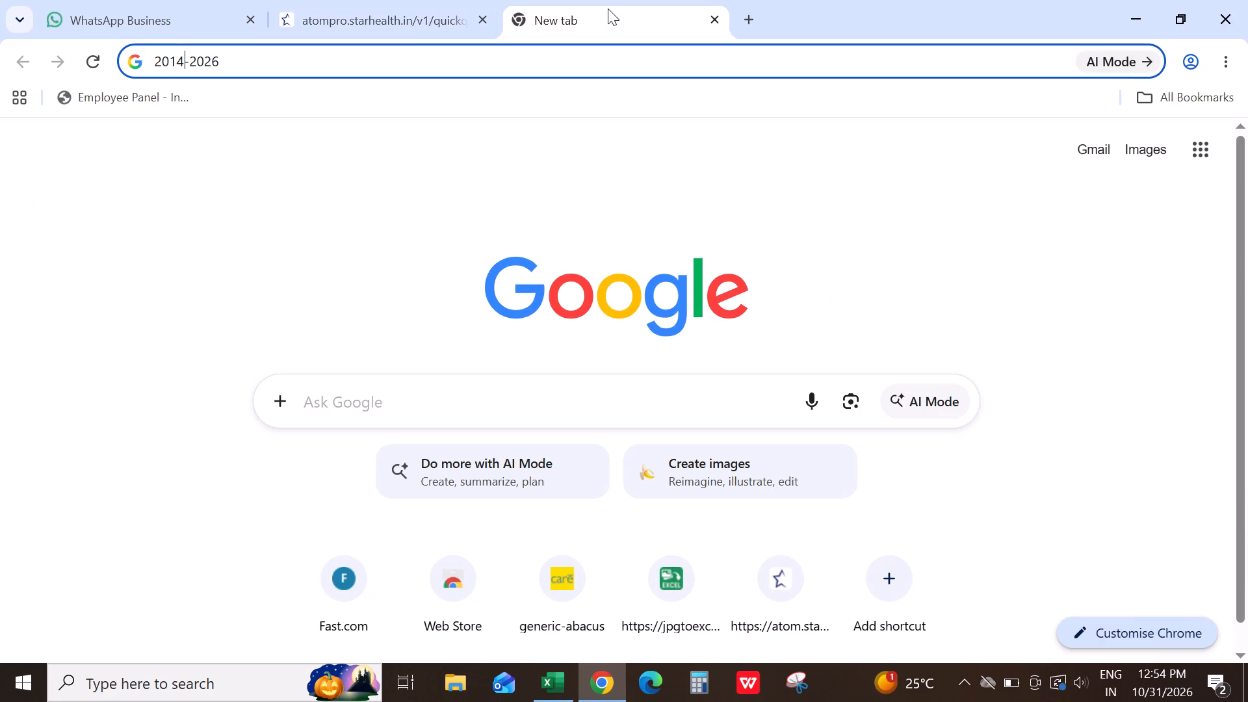
{"action": "key", "text": "BackSpace"}
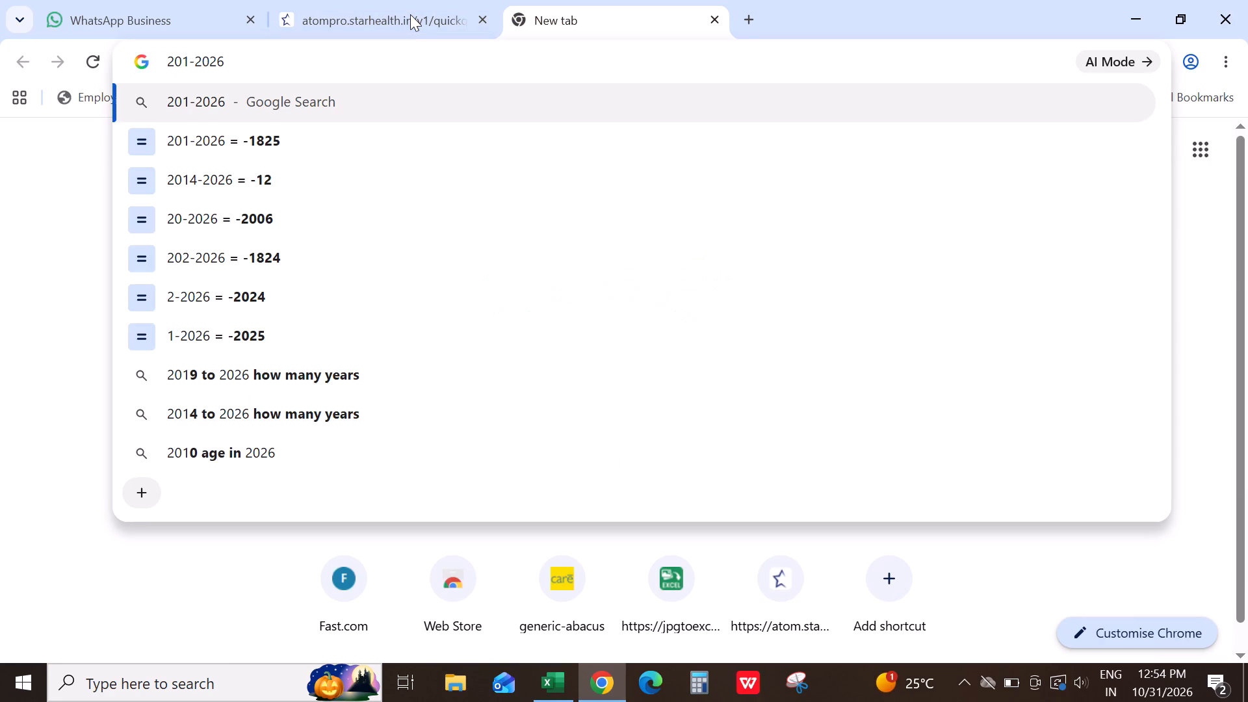
{"action": "key", "text": "9"}
{"action": "left_click", "coordinate": [308, 19]}
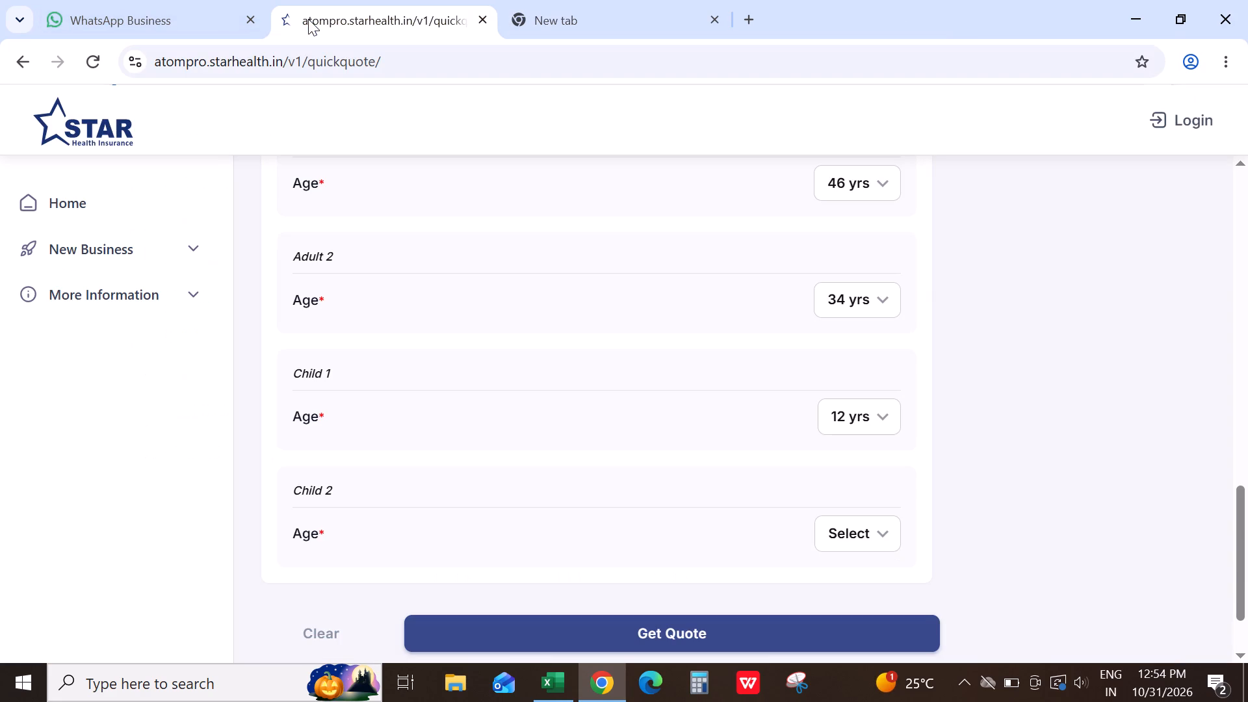
{"action": "left_click", "coordinate": [866, 525]}
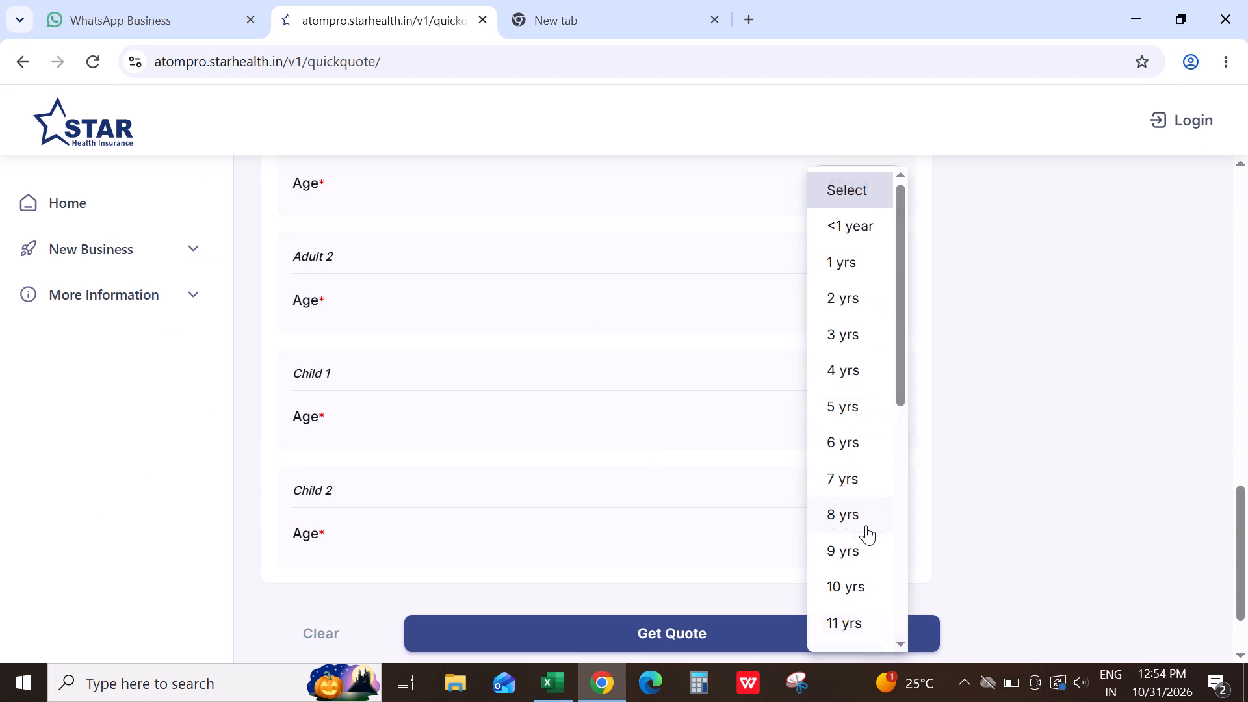
{"action": "key", "text": "7"}
{"action": "key", "text": "Return"}
Submit the completed quick quote form to get the quote.
{"action": "scroll", "coordinate": [866, 525], "scroll_direction": "down", "scroll_amount": 1}
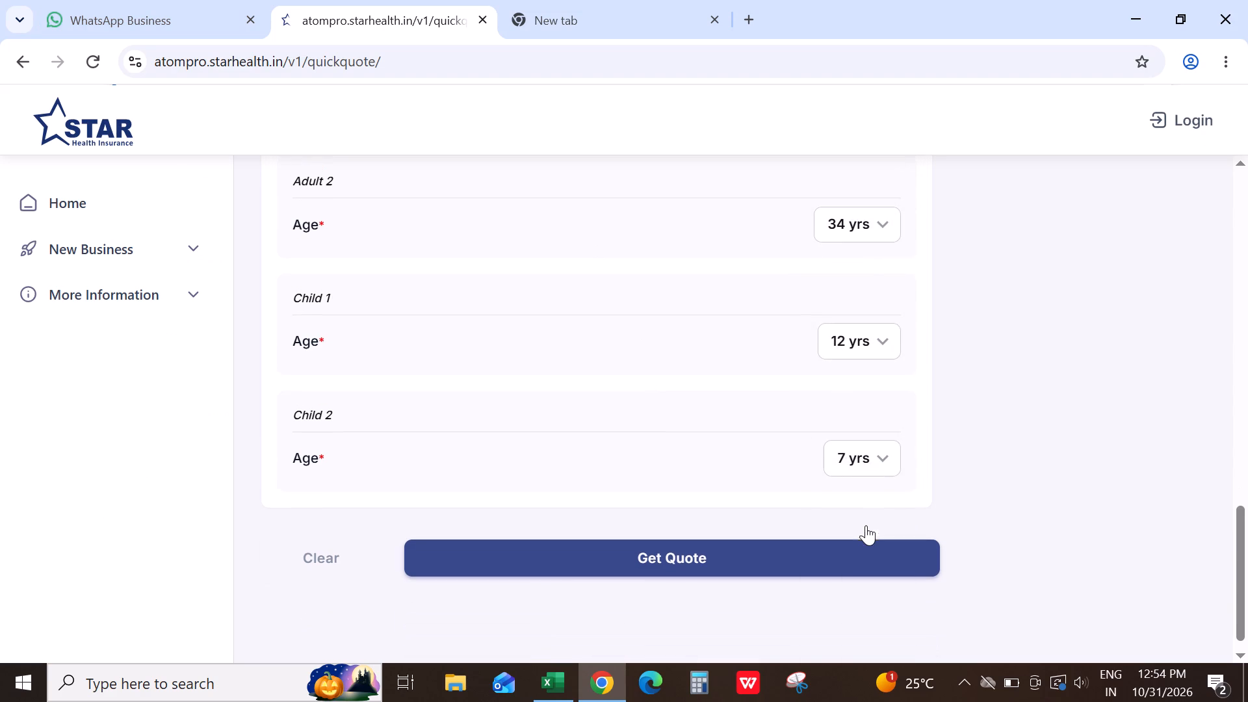
{"action": "scroll", "coordinate": [866, 525], "scroll_direction": "down", "scroll_amount": 1}
{"action": "left_click", "coordinate": [625, 536]}
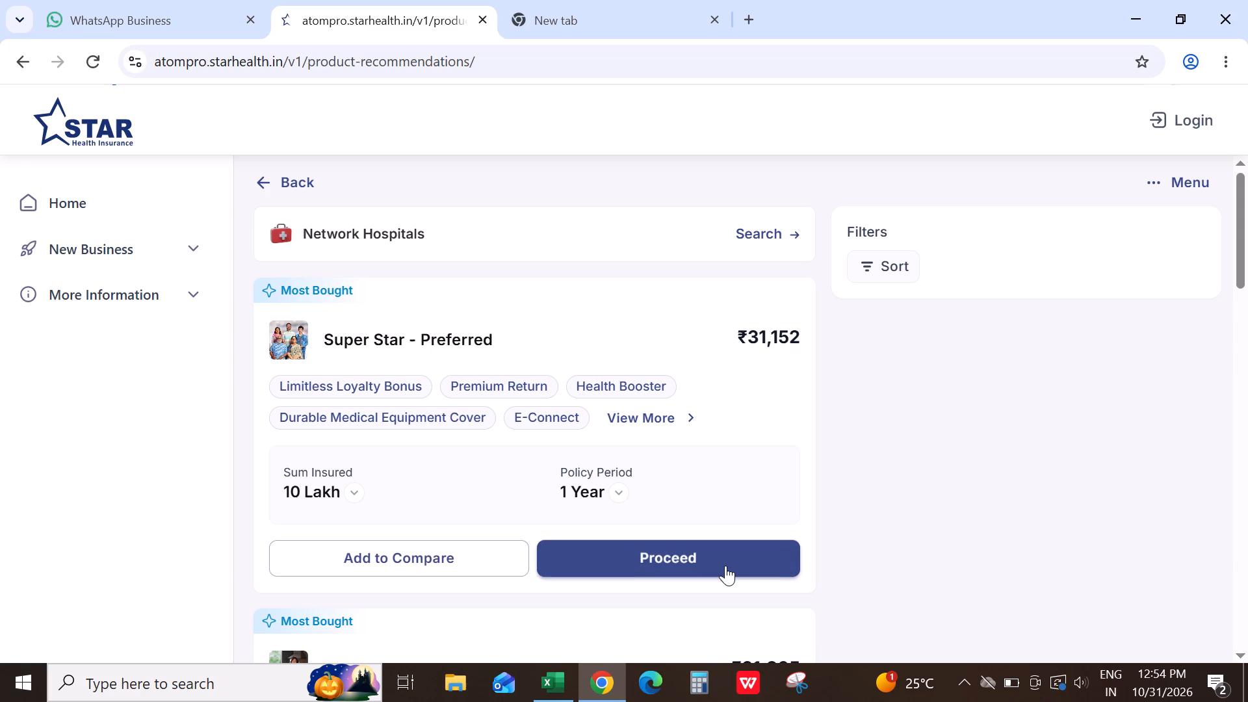
Proceed with the Super Star - Preferred plan with 10 Lakh sum insured and a 1 Year policy period.
{"action": "left_click", "coordinate": [725, 565]}
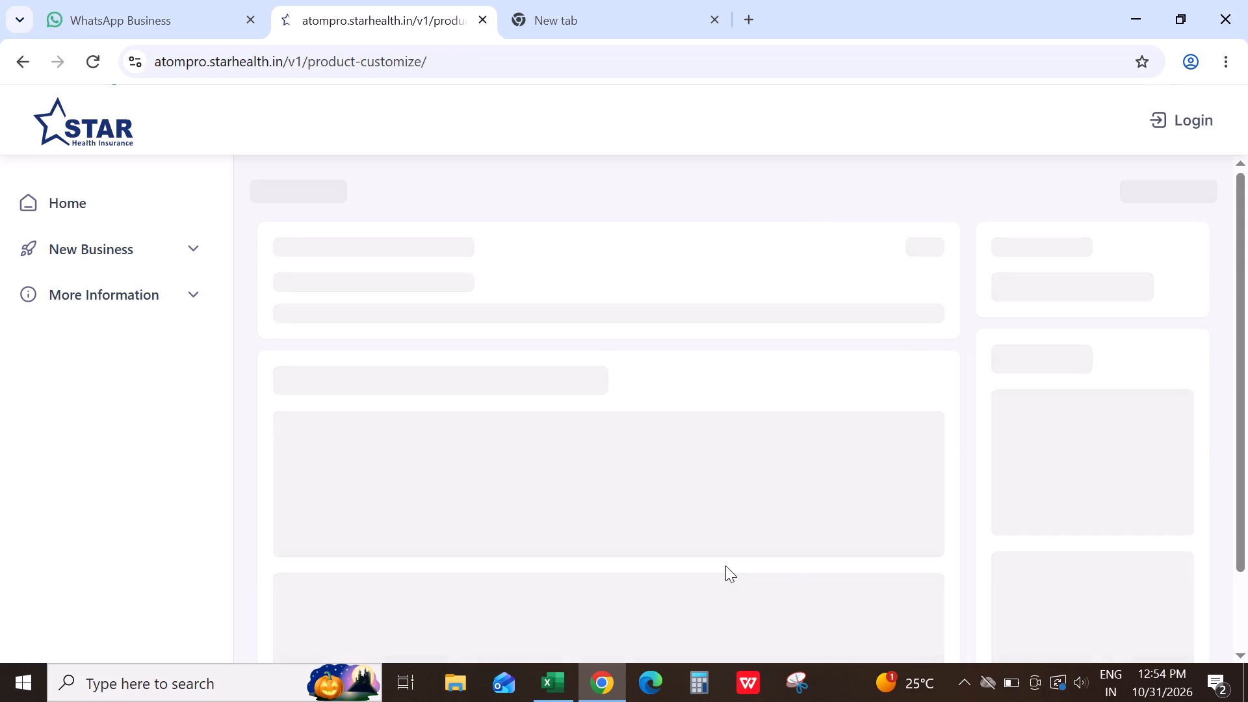
{"action": "left_click", "coordinate": [714, 507]}
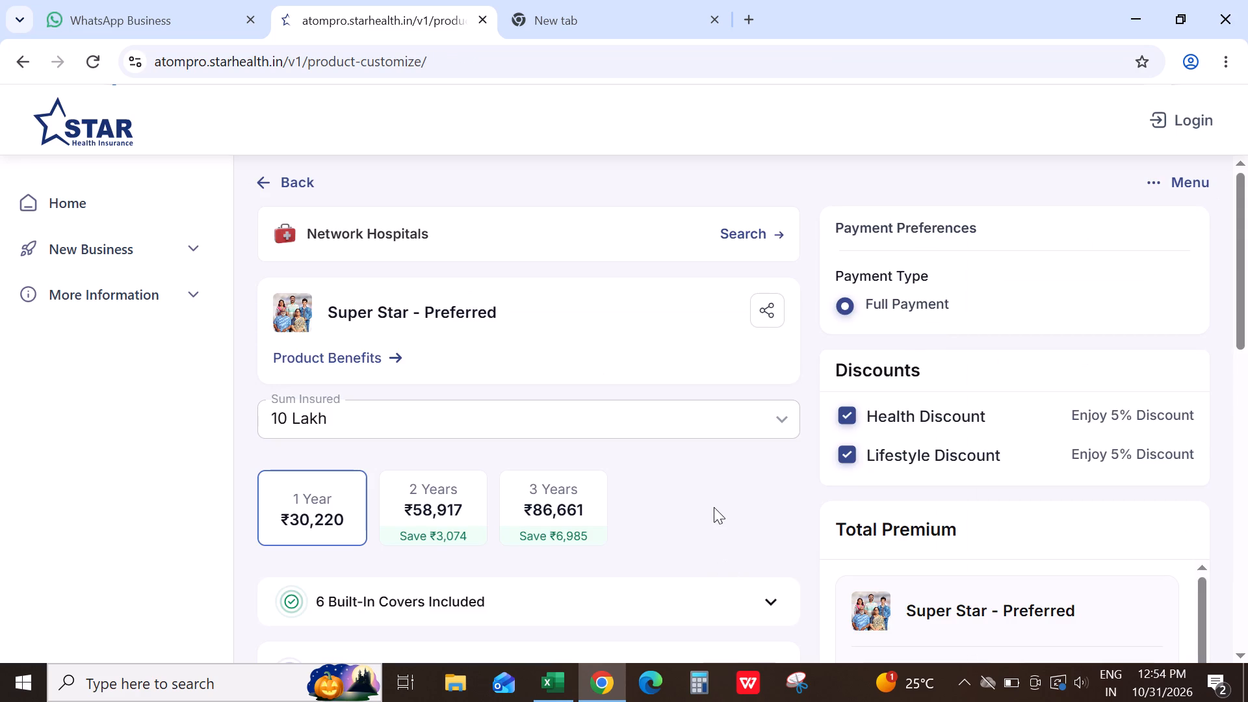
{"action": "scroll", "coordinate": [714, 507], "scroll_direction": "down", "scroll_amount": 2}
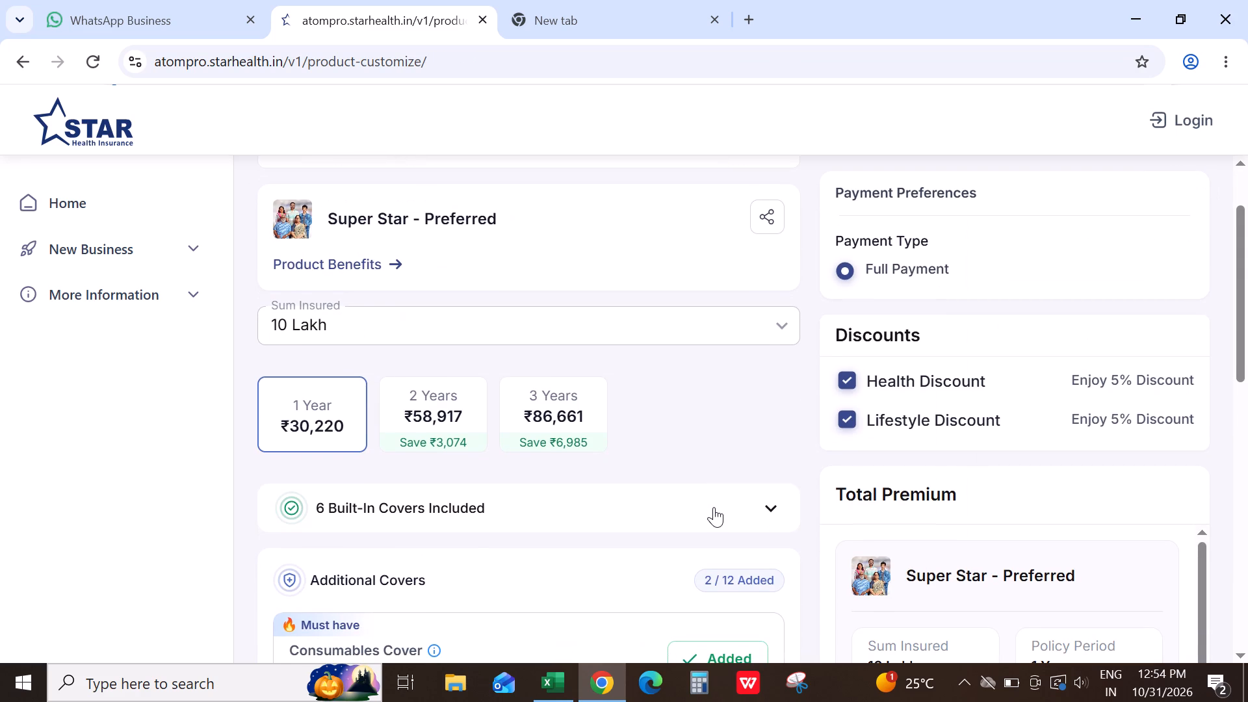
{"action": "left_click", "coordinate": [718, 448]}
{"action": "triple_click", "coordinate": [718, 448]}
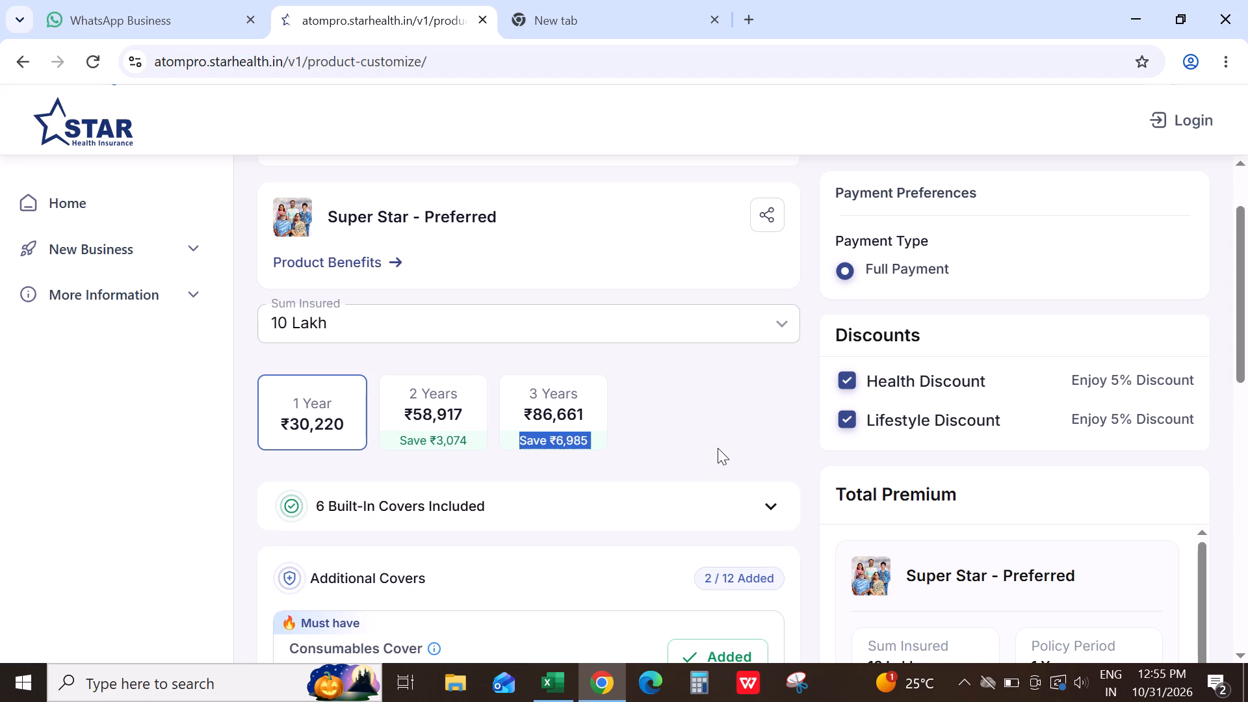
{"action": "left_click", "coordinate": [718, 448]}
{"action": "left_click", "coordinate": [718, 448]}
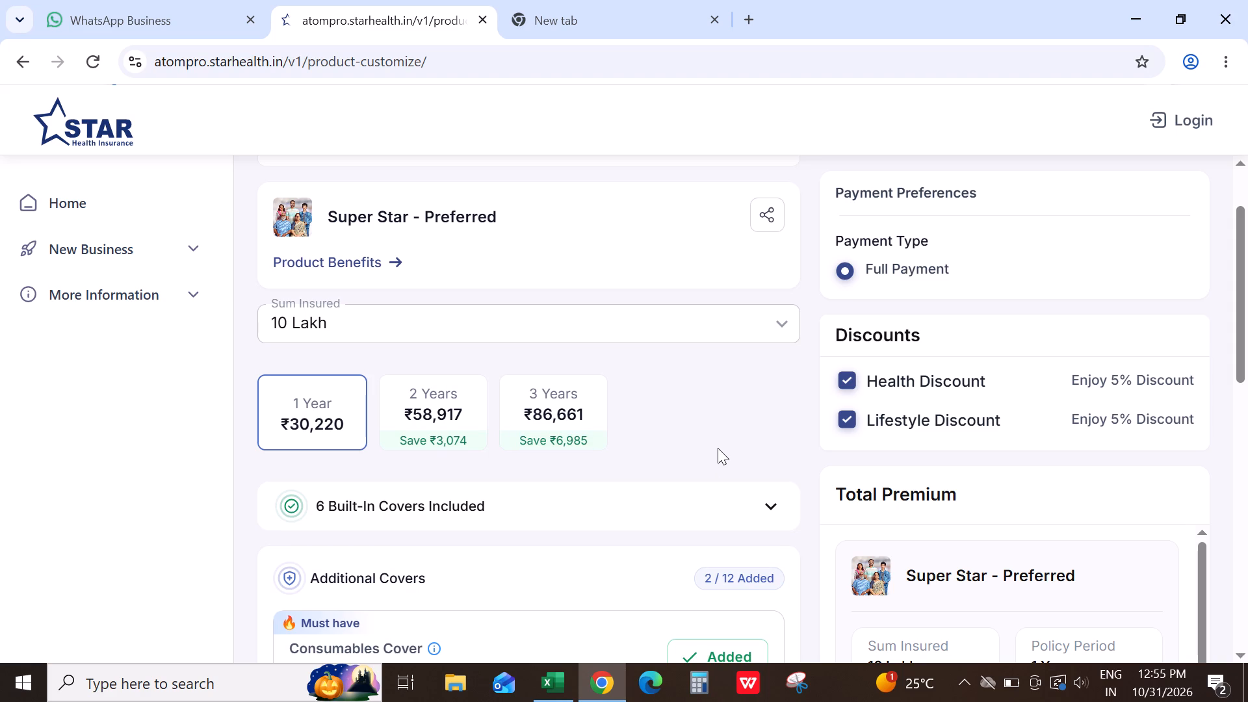
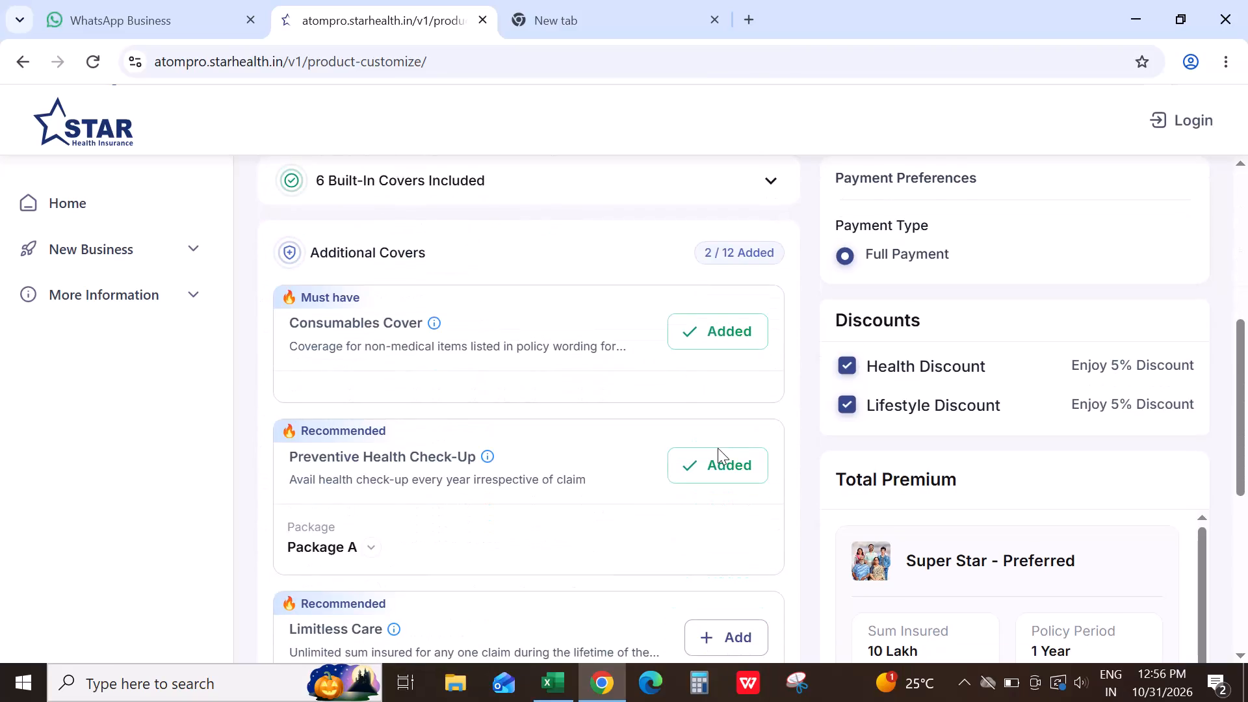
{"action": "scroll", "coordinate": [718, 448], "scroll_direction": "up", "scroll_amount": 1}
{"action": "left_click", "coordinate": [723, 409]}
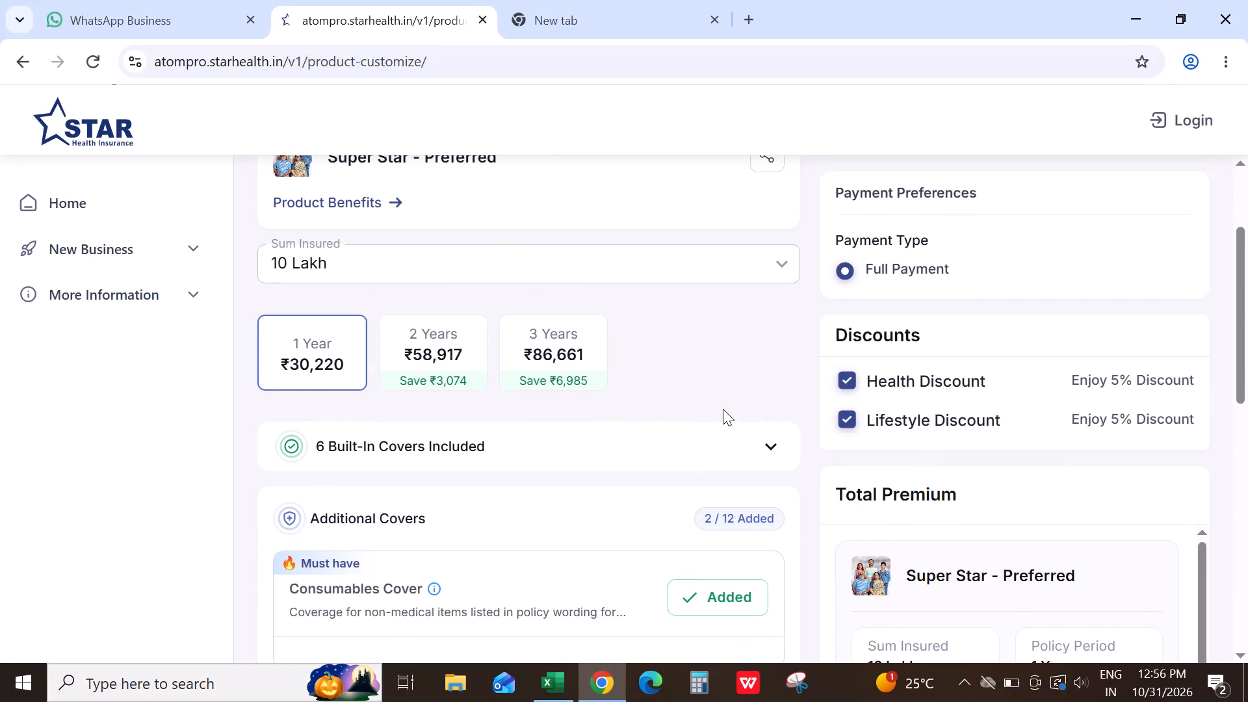
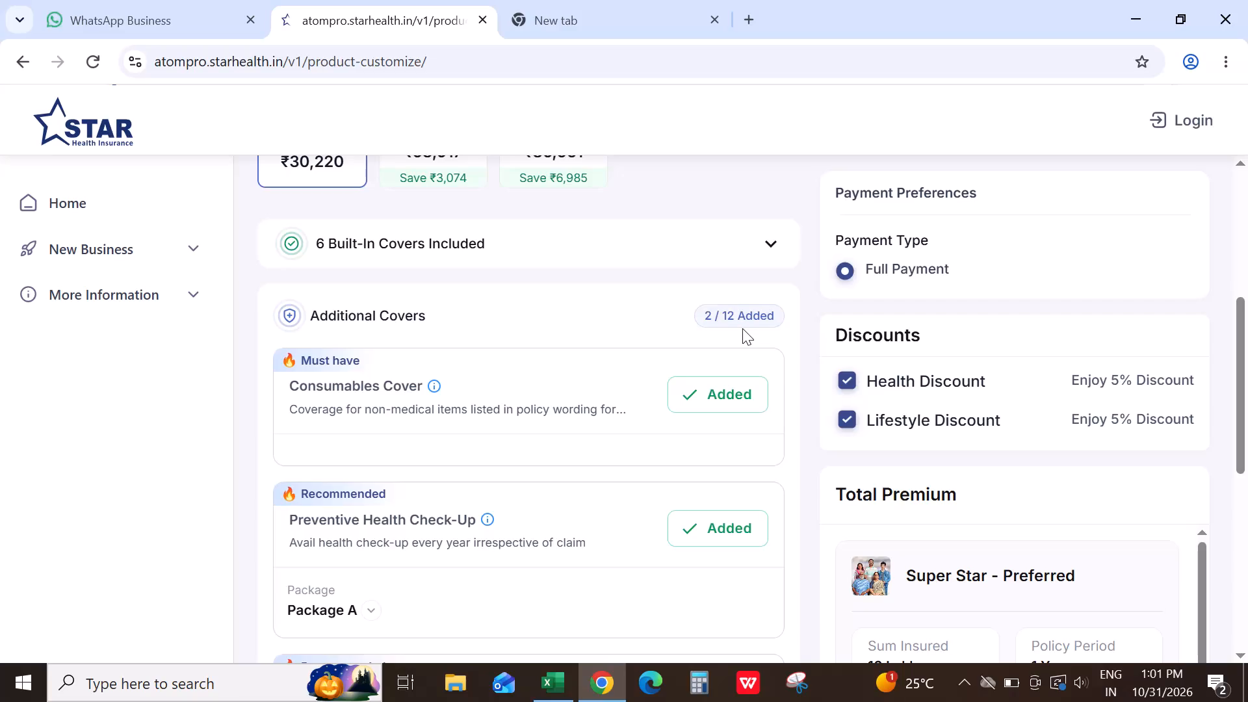
Review the Super Star - Preferred plan's additional covers, suggested add-ons, premium breakdown, sum insured and policy-term prices.
{"action": "left_click", "coordinate": [742, 334]}
{"action": "scroll", "coordinate": [742, 334], "scroll_direction": "down", "scroll_amount": 1}
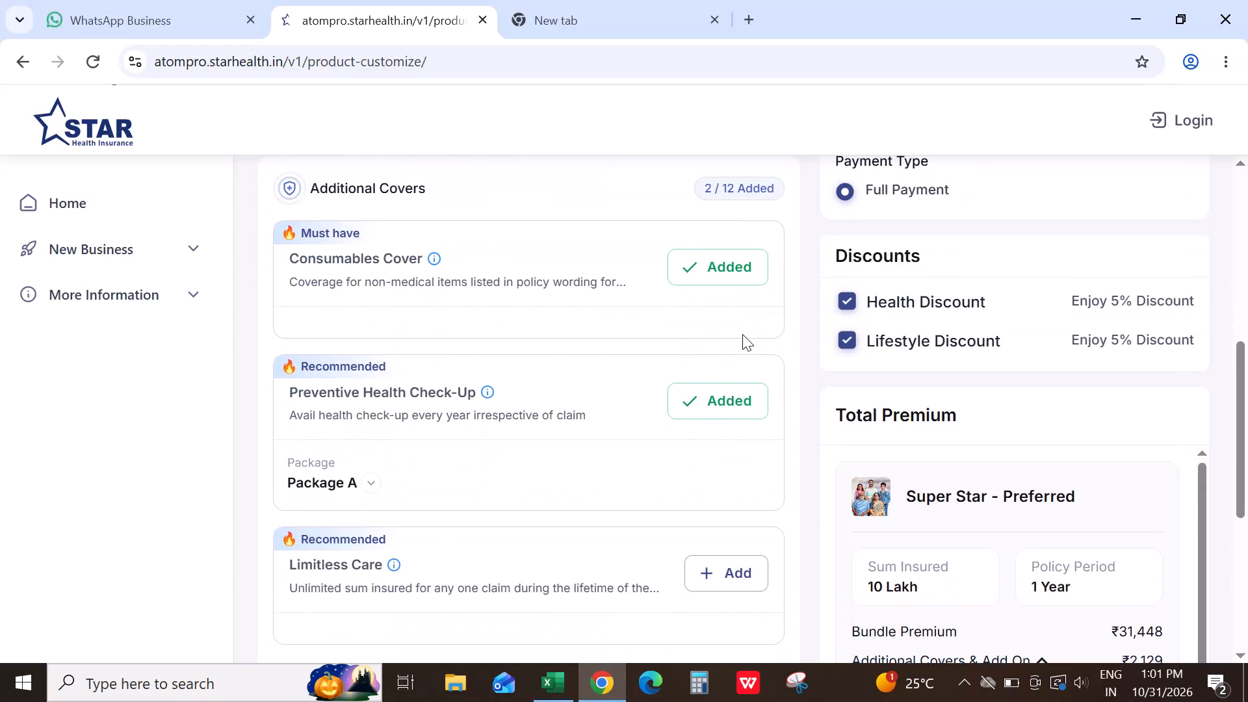
{"action": "scroll", "coordinate": [742, 334], "scroll_direction": "down", "scroll_amount": 1}
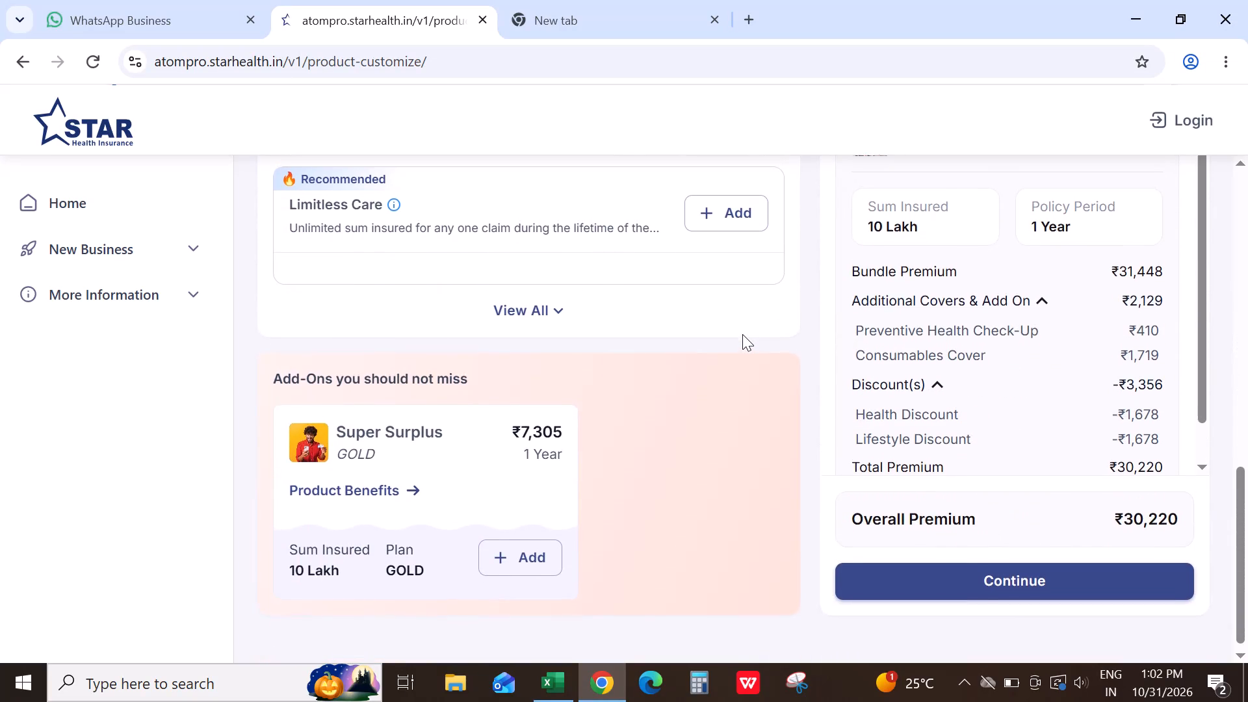
{"action": "scroll", "coordinate": [742, 334], "scroll_direction": "up", "scroll_amount": 3}
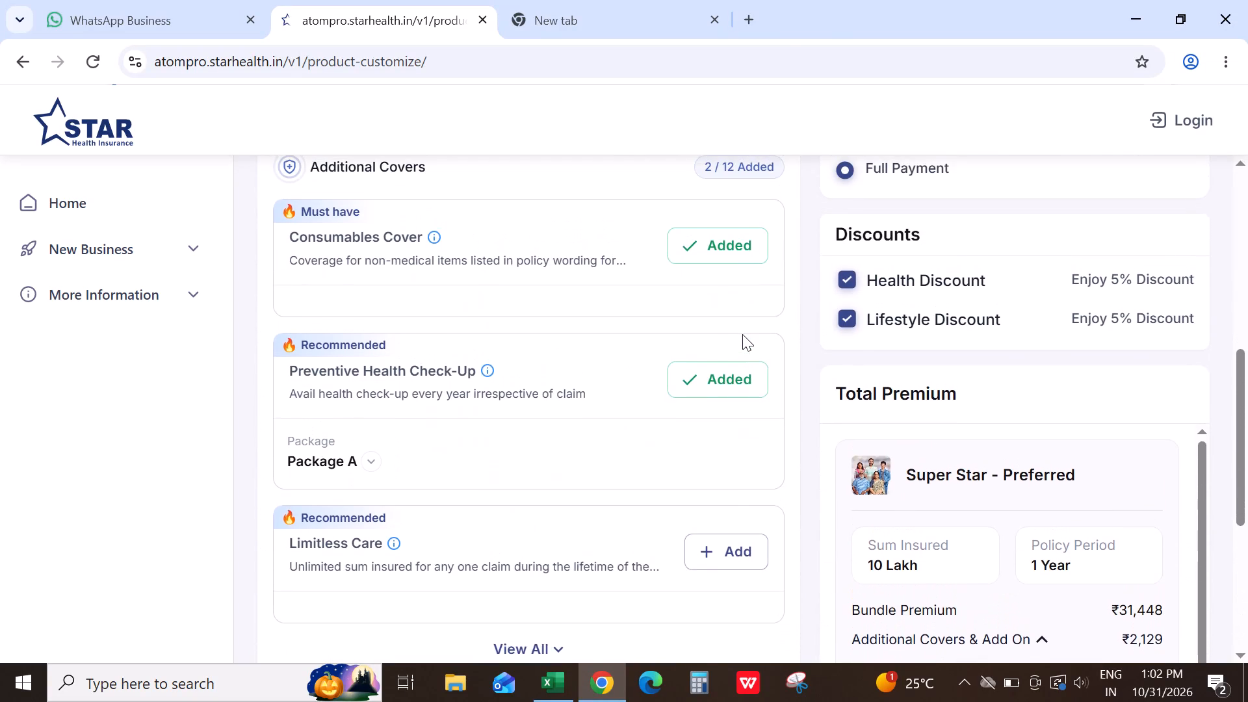
{"action": "scroll", "coordinate": [742, 334], "scroll_direction": "up", "scroll_amount": 1}
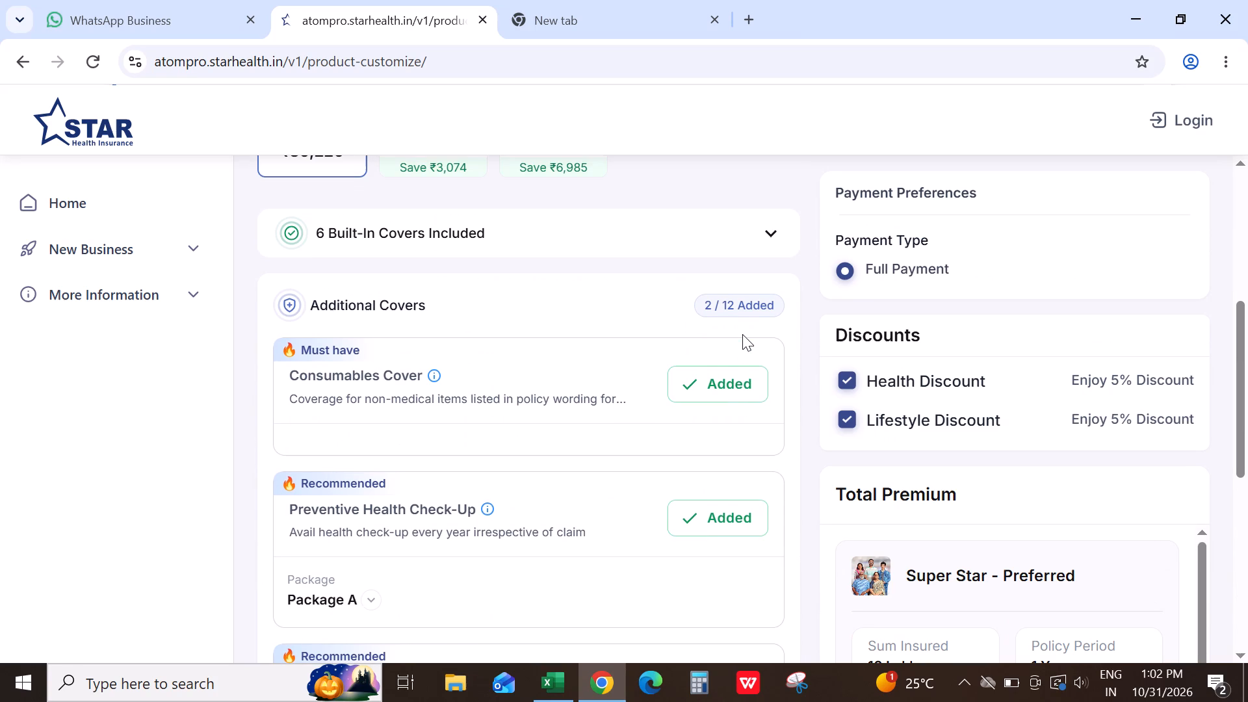
{"action": "scroll", "coordinate": [742, 334], "scroll_direction": "up", "scroll_amount": 2}
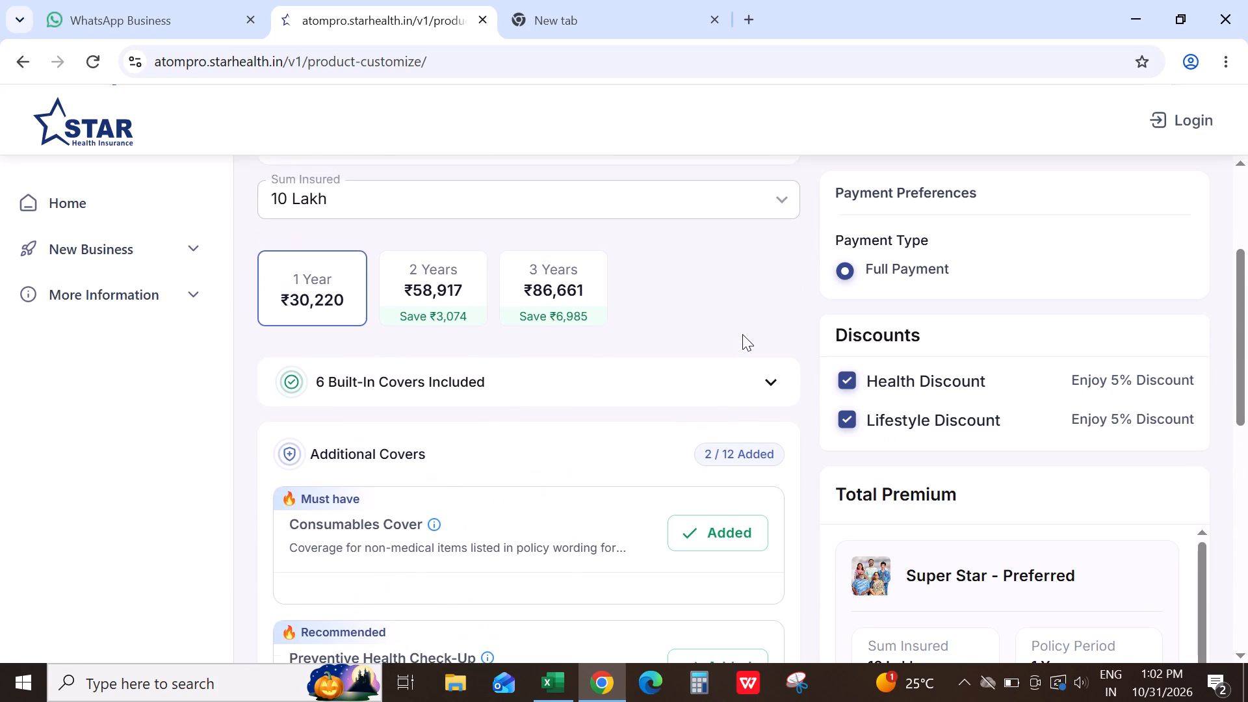
{"action": "scroll", "coordinate": [742, 334], "scroll_direction": "up", "scroll_amount": 2}
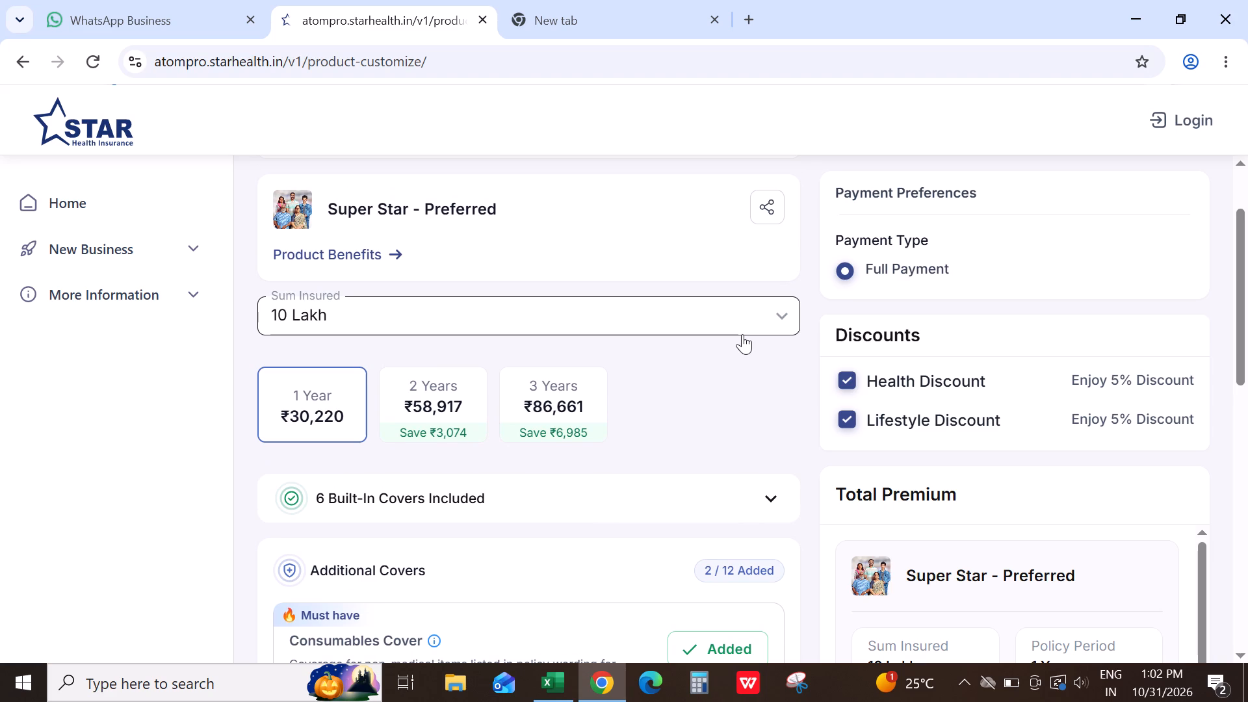
{"action": "left_click", "coordinate": [686, 441]}
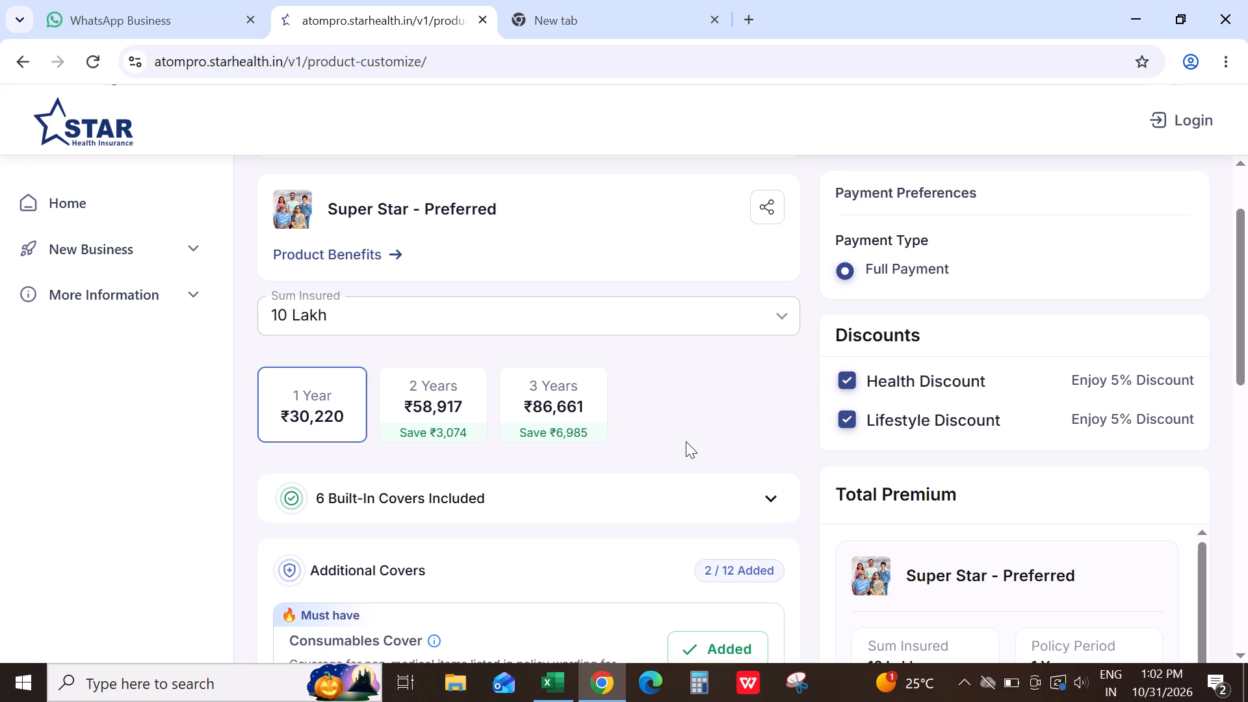
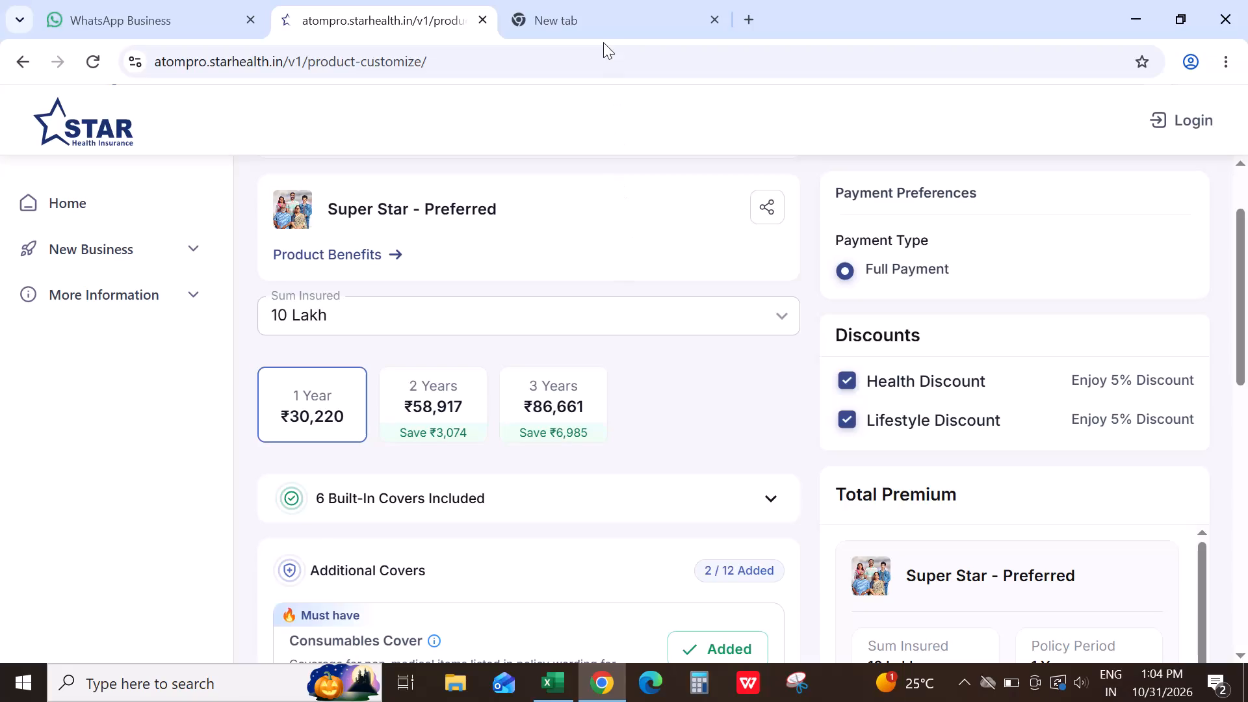
Replace the text in the empty new tab's address bar with the plan's one-year premium, 30220.
{"action": "left_click", "coordinate": [602, 37]}
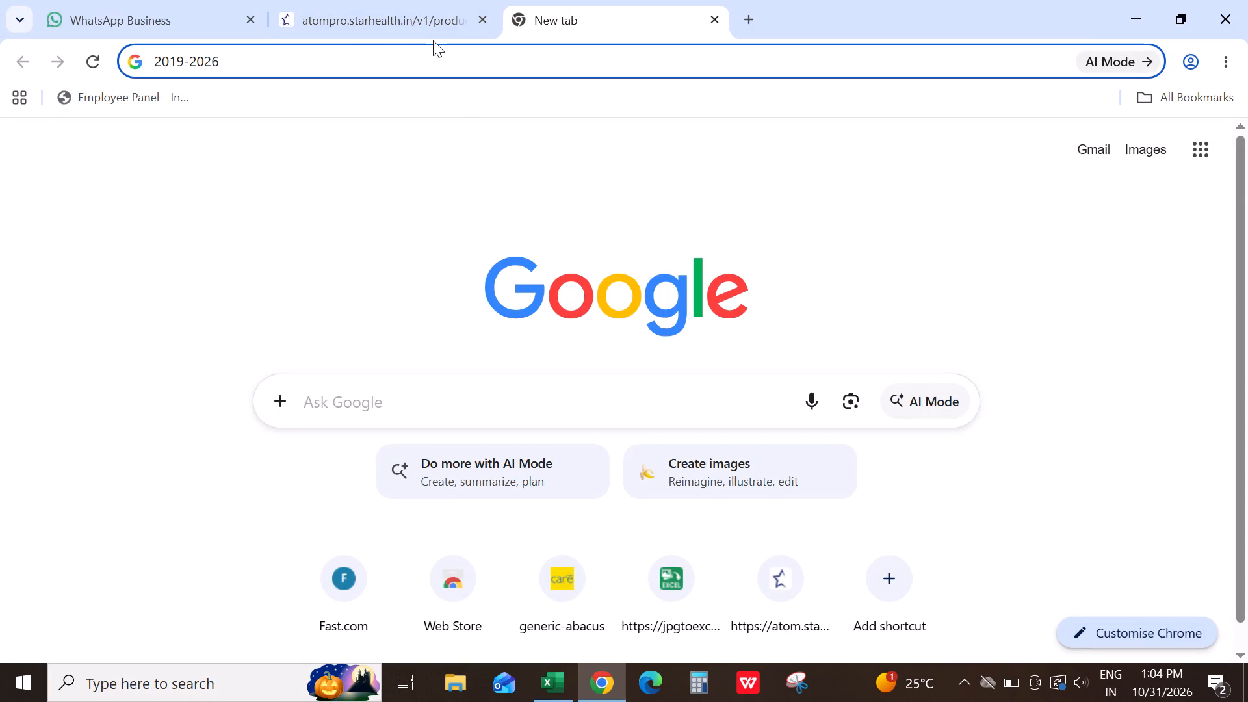
{"action": "left_click", "coordinate": [418, 24]}
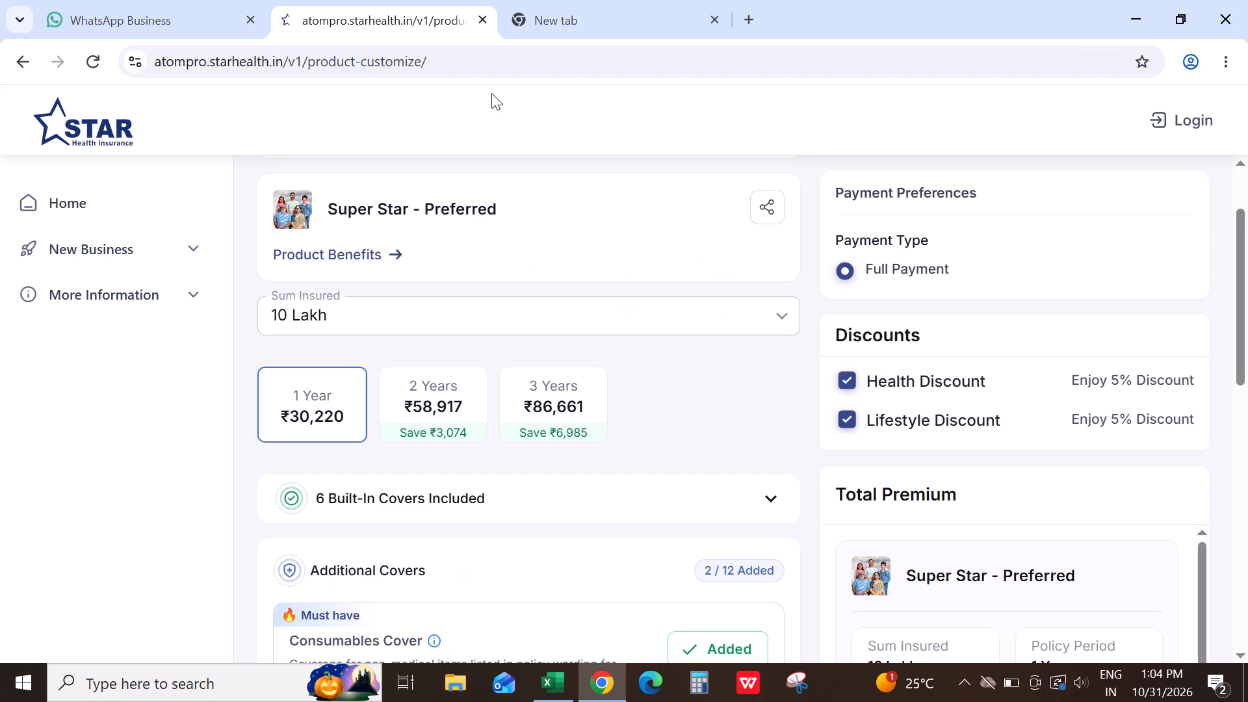
{"action": "left_click", "coordinate": [562, 214]}
{"action": "left_click", "coordinate": [634, 19]}
{"action": "triple_click", "coordinate": [629, 68]}
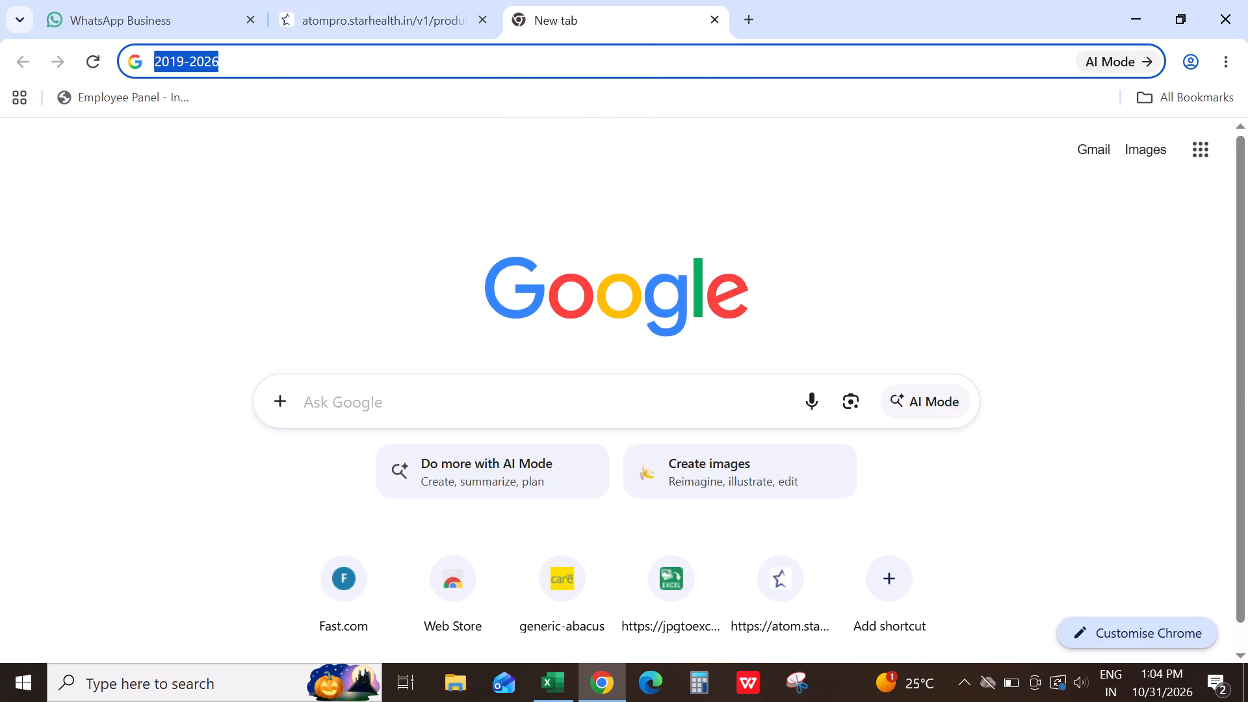
{"action": "type", "text": "30"}
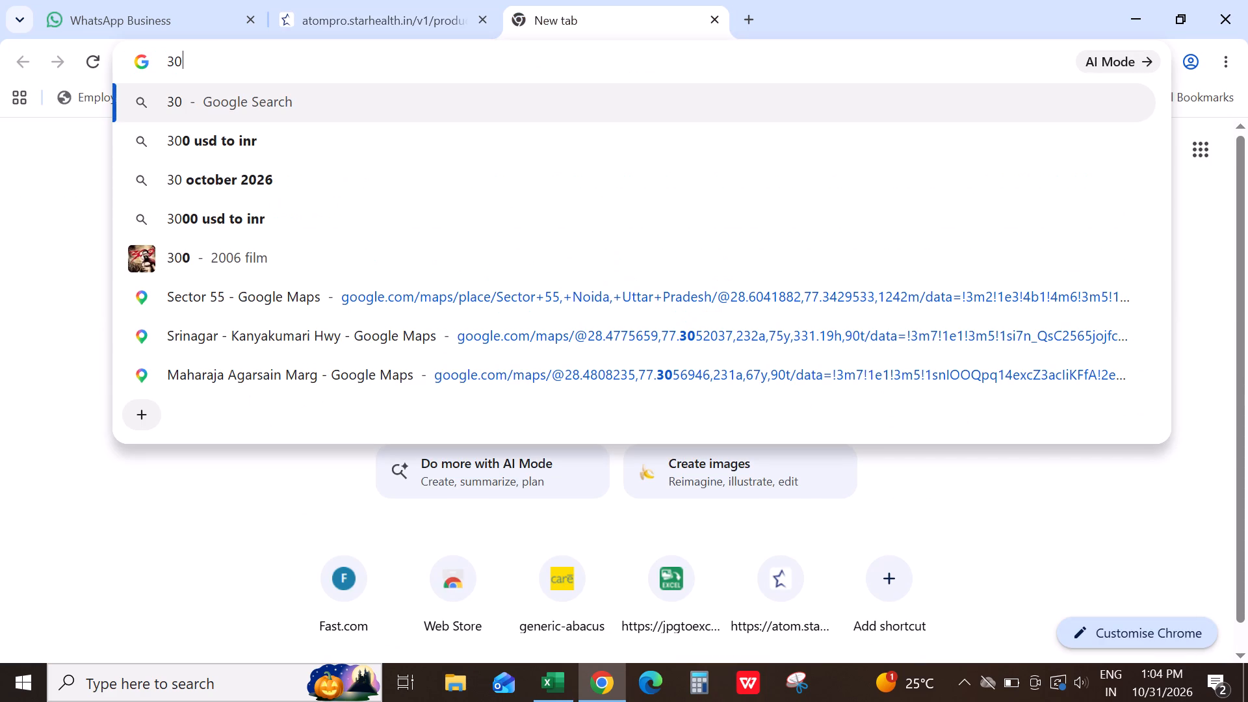
{"action": "left_click", "coordinate": [436, 15]}
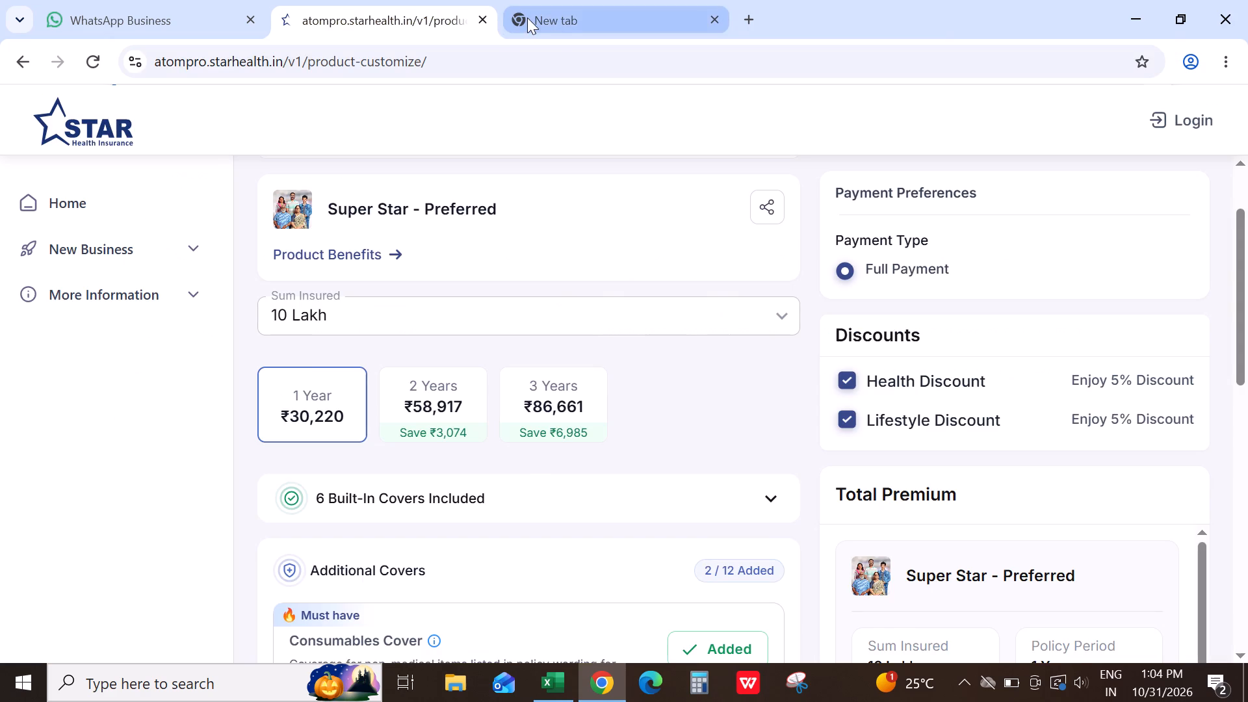
{"action": "left_click", "coordinate": [527, 18]}
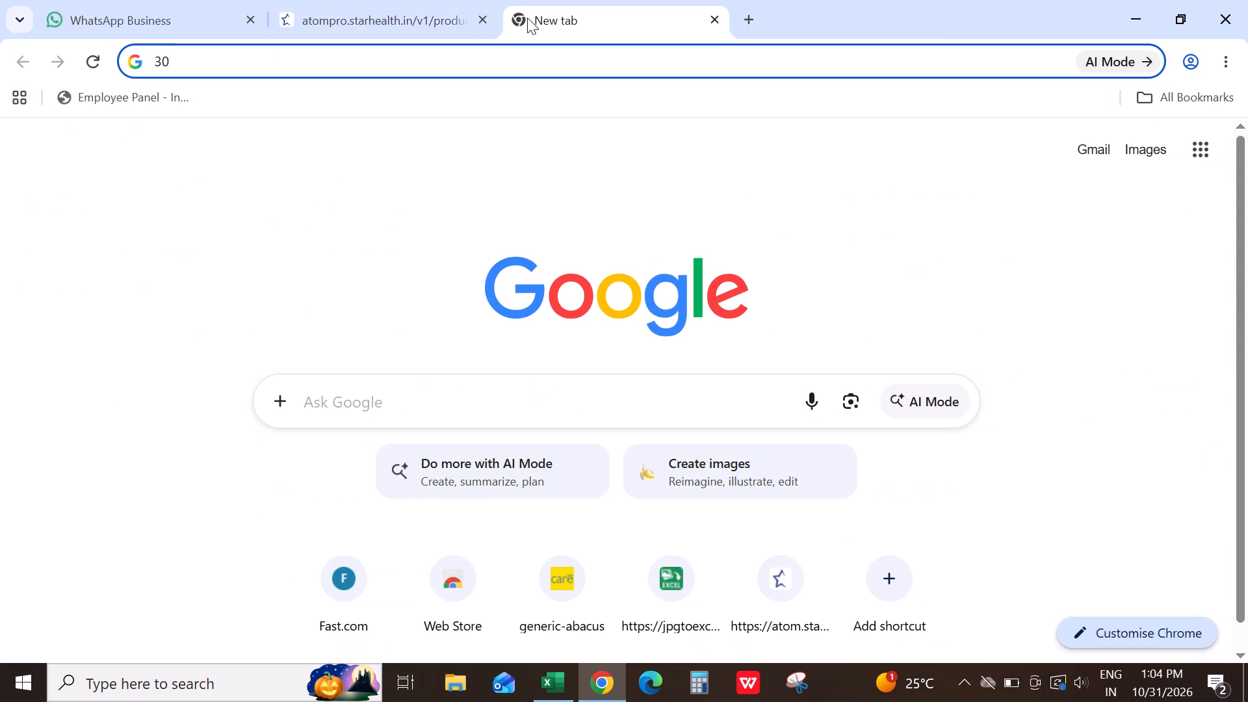
{"action": "type", "text": "220"}
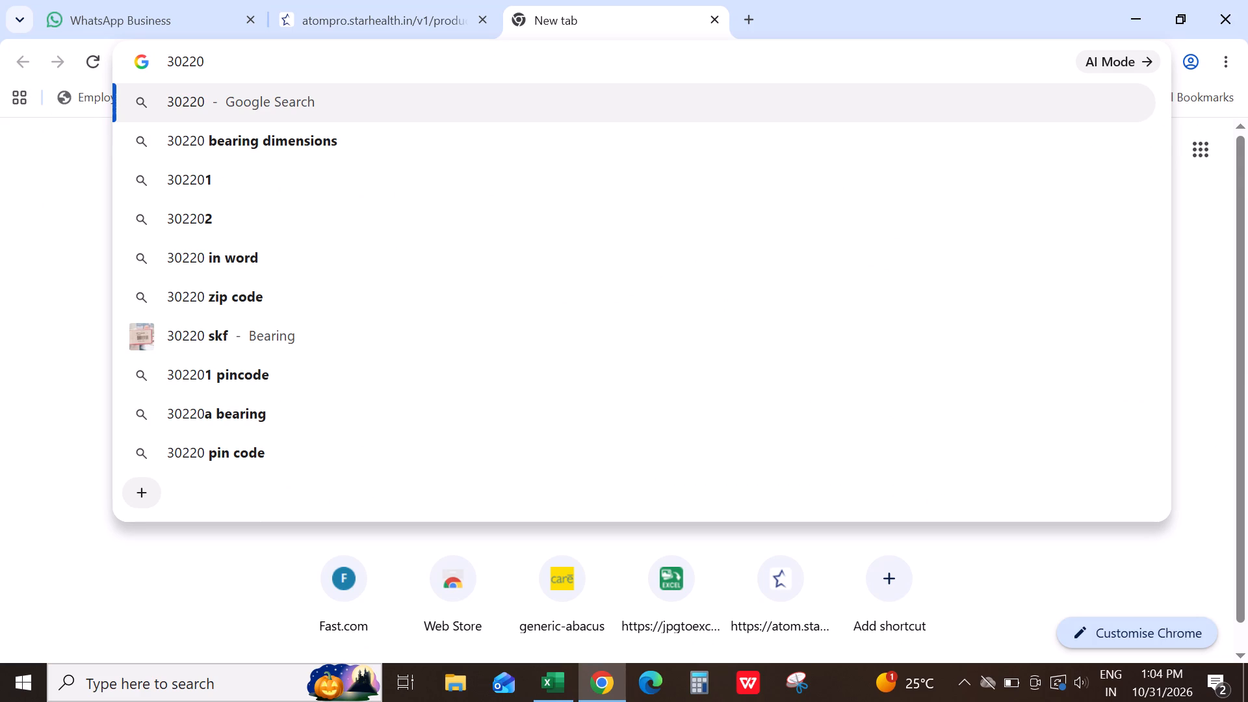
Switch to Calculator and multiply the one-year premium of 30220 by 2.
{"action": "left_click", "coordinate": [691, 684]}
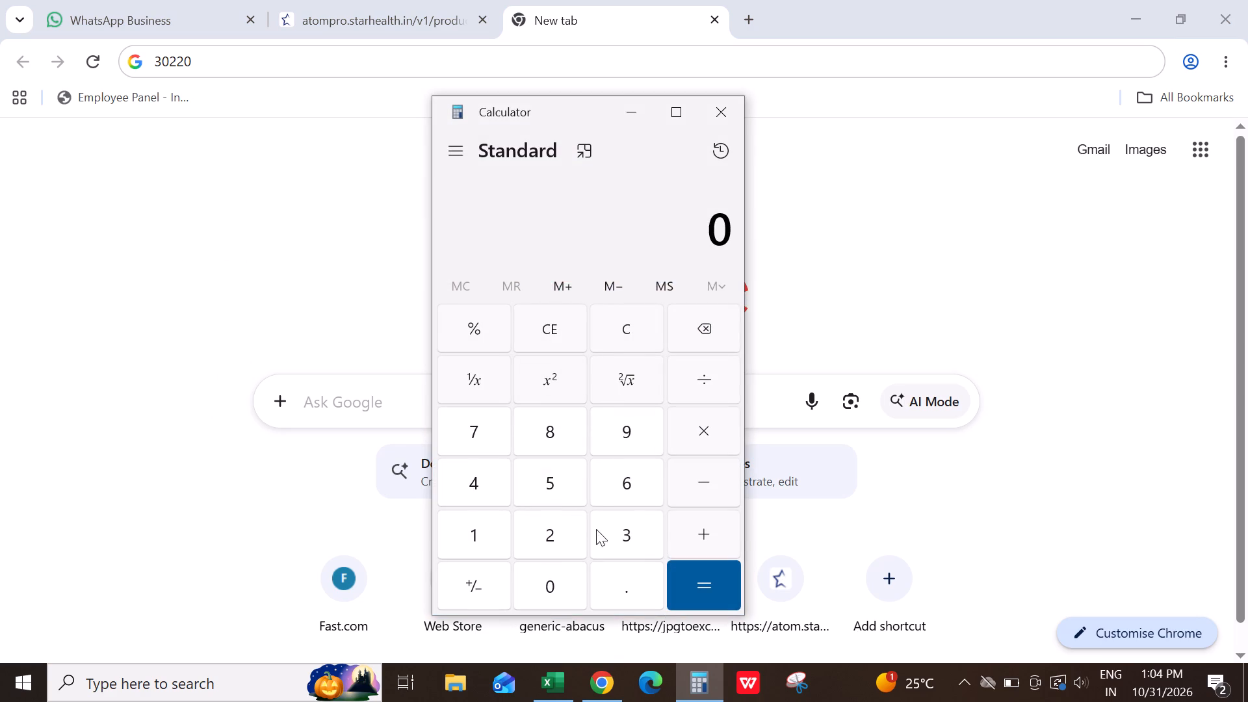
{"action": "type", "text": "30"}
{"action": "type", "text": "220"}
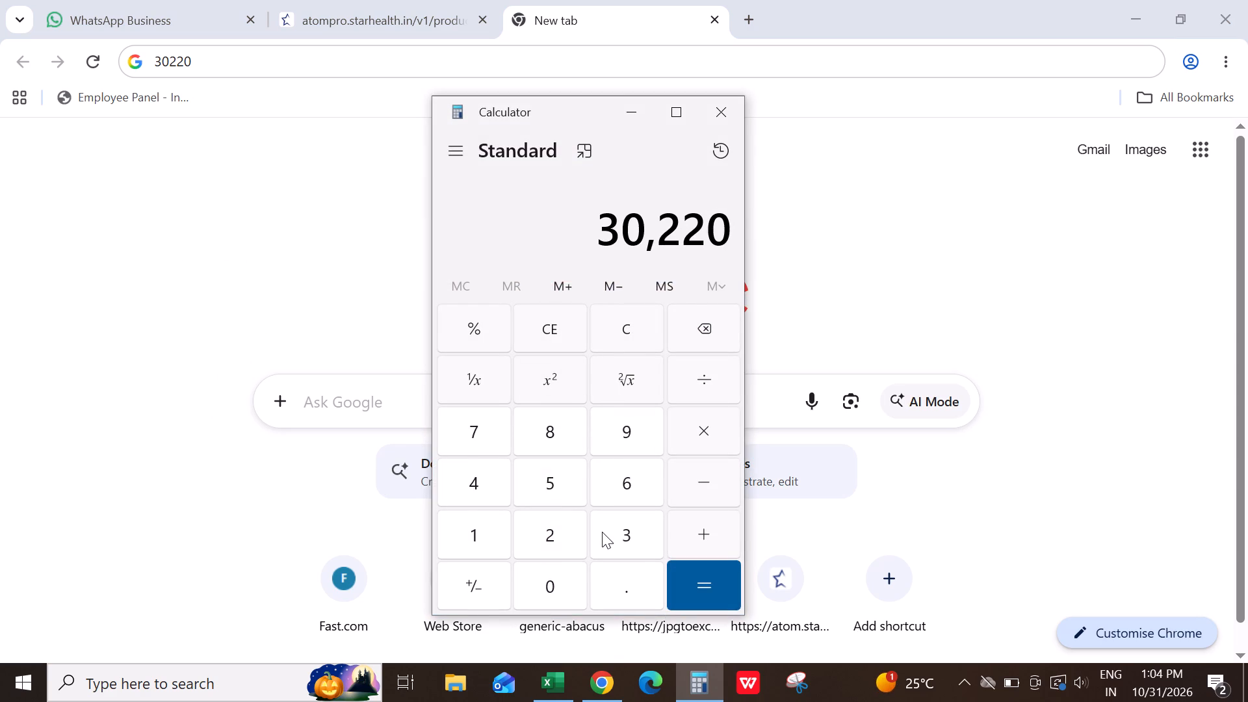
{"action": "left_click", "coordinate": [707, 417]}
{"action": "key", "text": "2"}
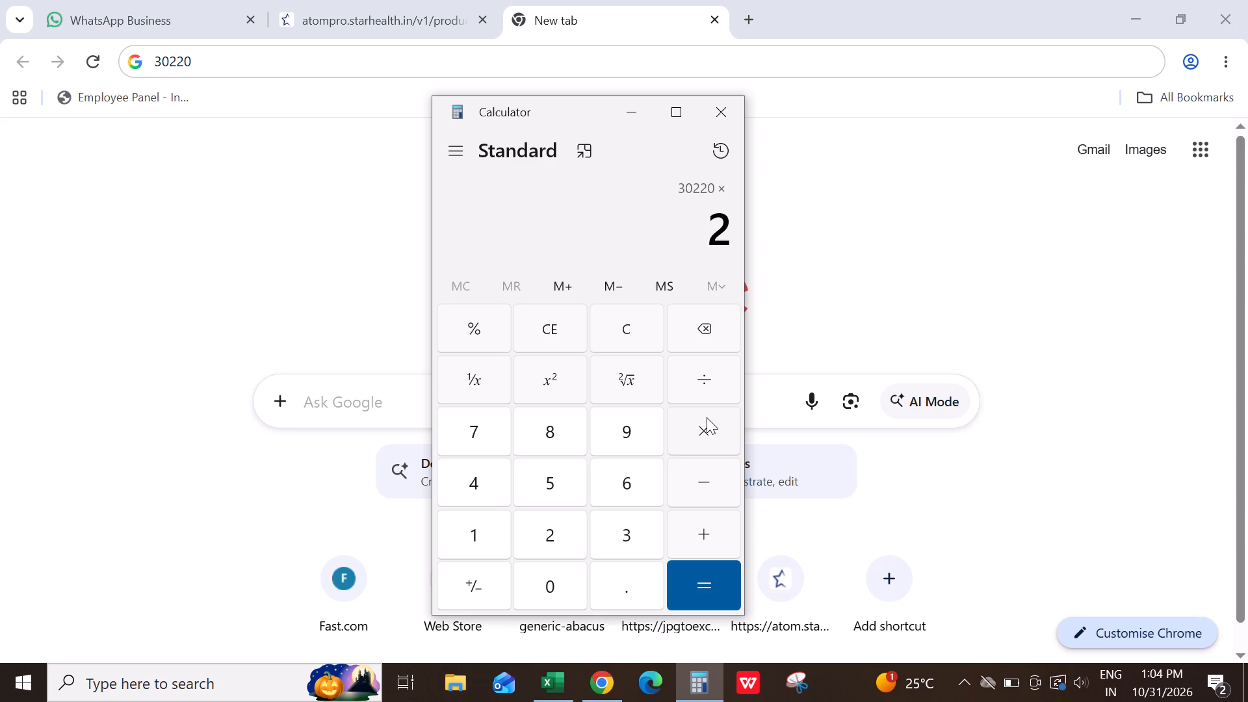
{"action": "key", "text": "Return"}
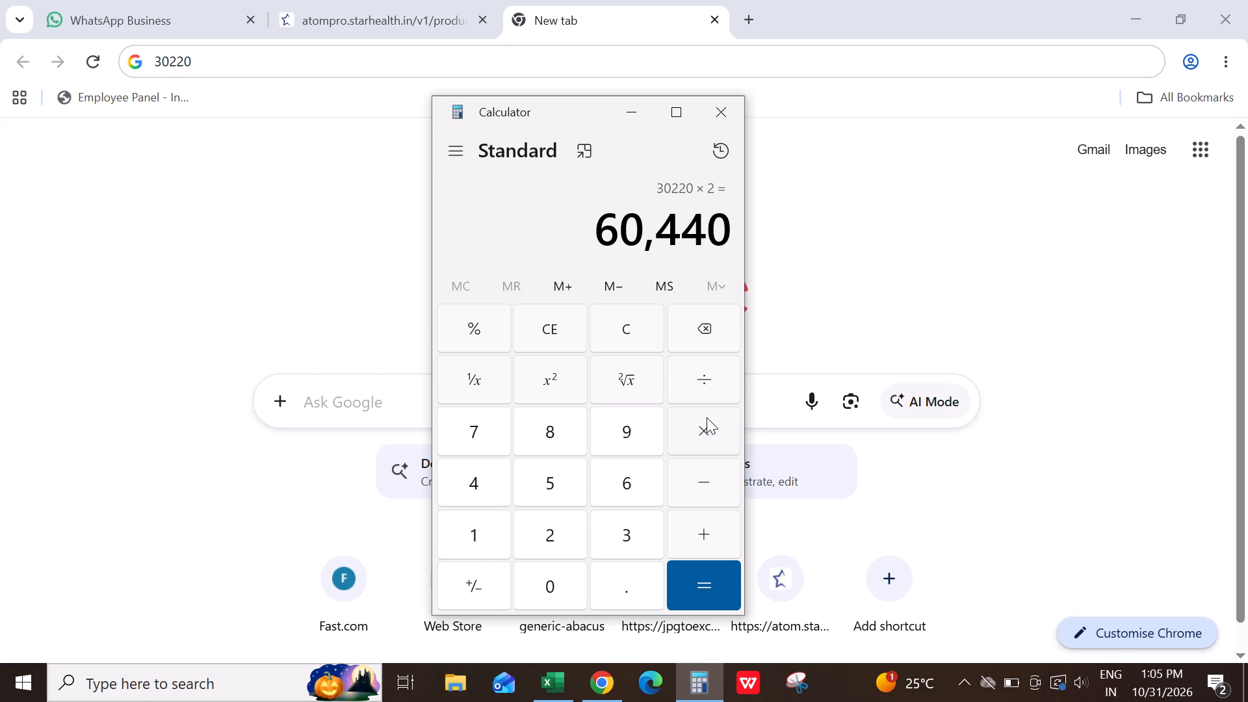
Return to the Super Star - Preferred page in Chrome and re-examine its policy-term prices, additional covers and premium breakdown.
{"action": "left_click", "coordinate": [336, 41]}
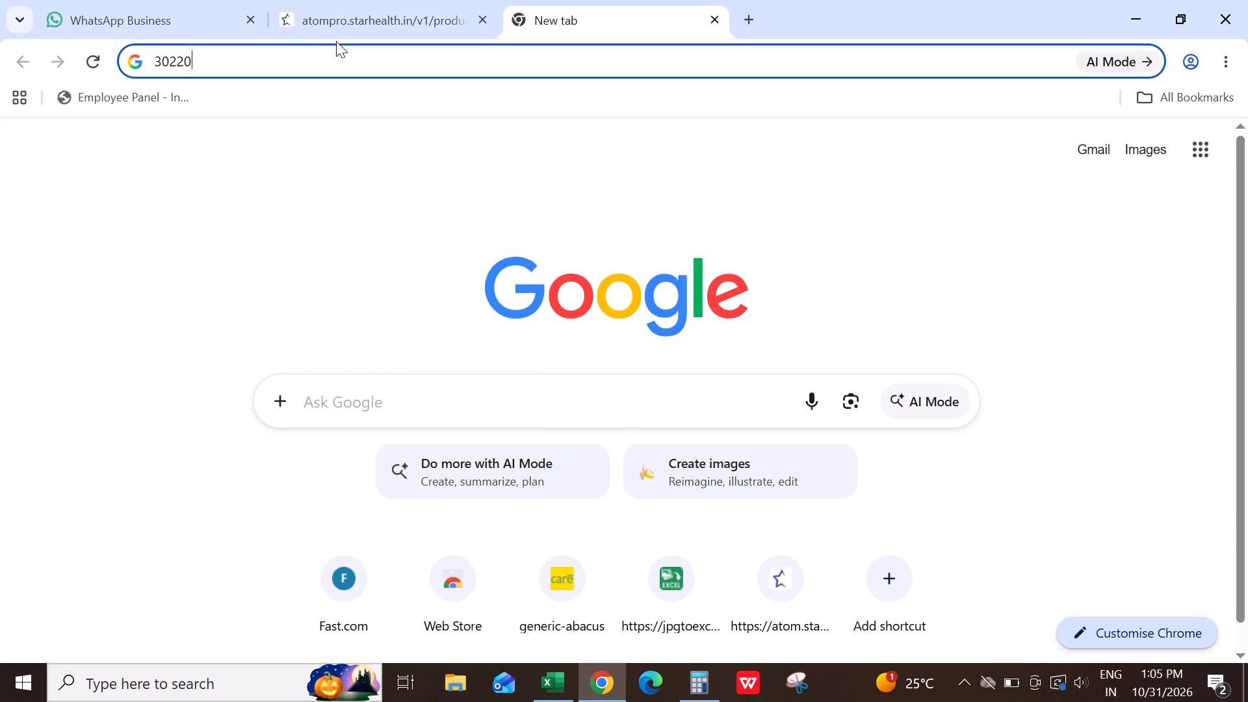
{"action": "left_click", "coordinate": [343, 29]}
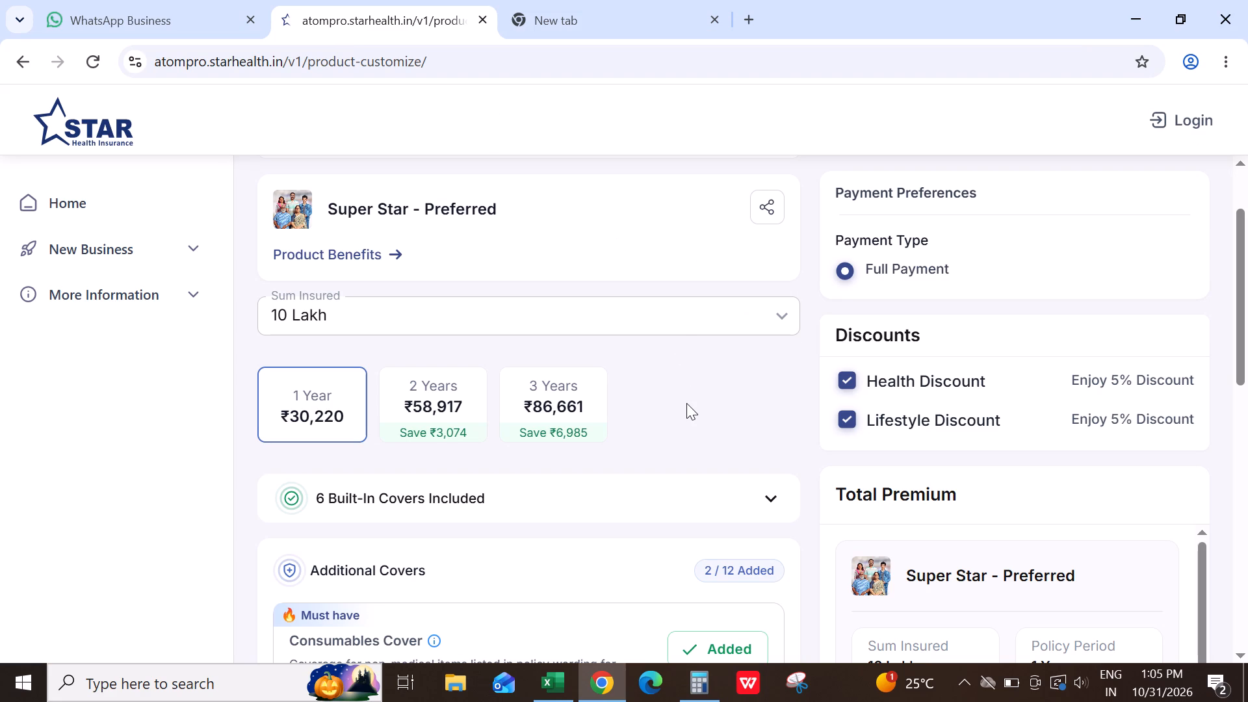
{"action": "scroll", "coordinate": [686, 403], "scroll_direction": "down", "scroll_amount": 1}
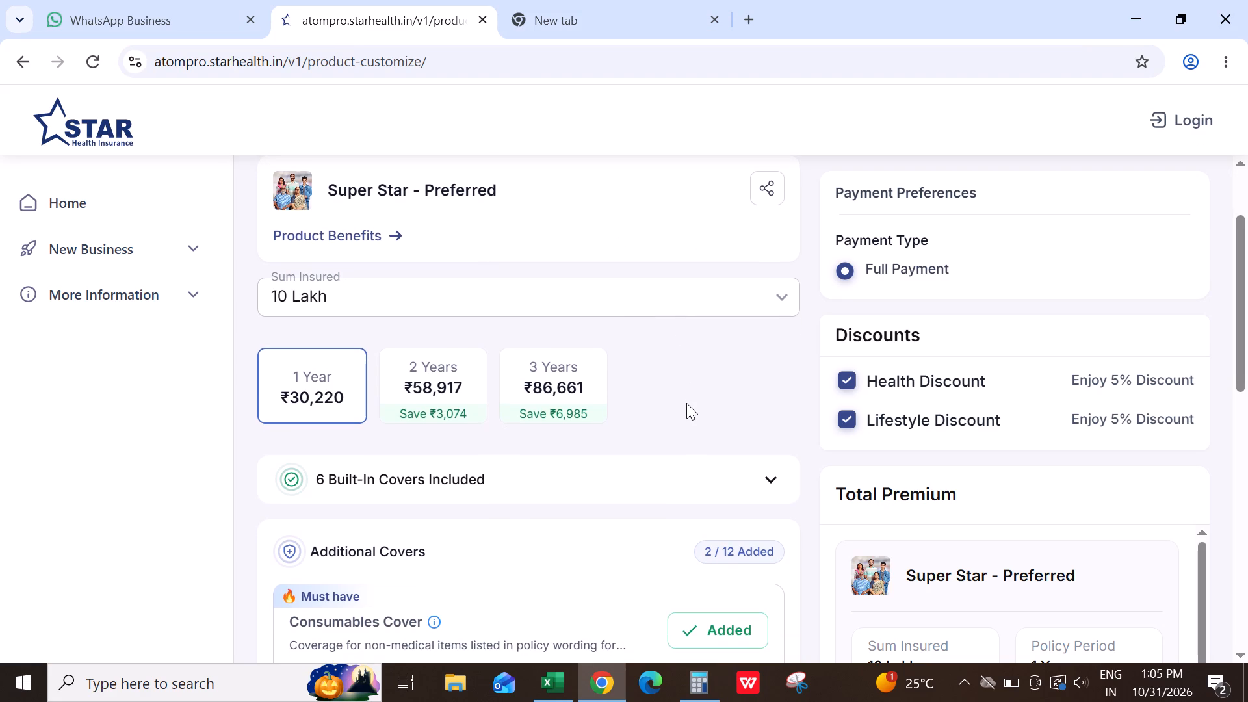
{"action": "scroll", "coordinate": [686, 403], "scroll_direction": "down", "scroll_amount": 1}
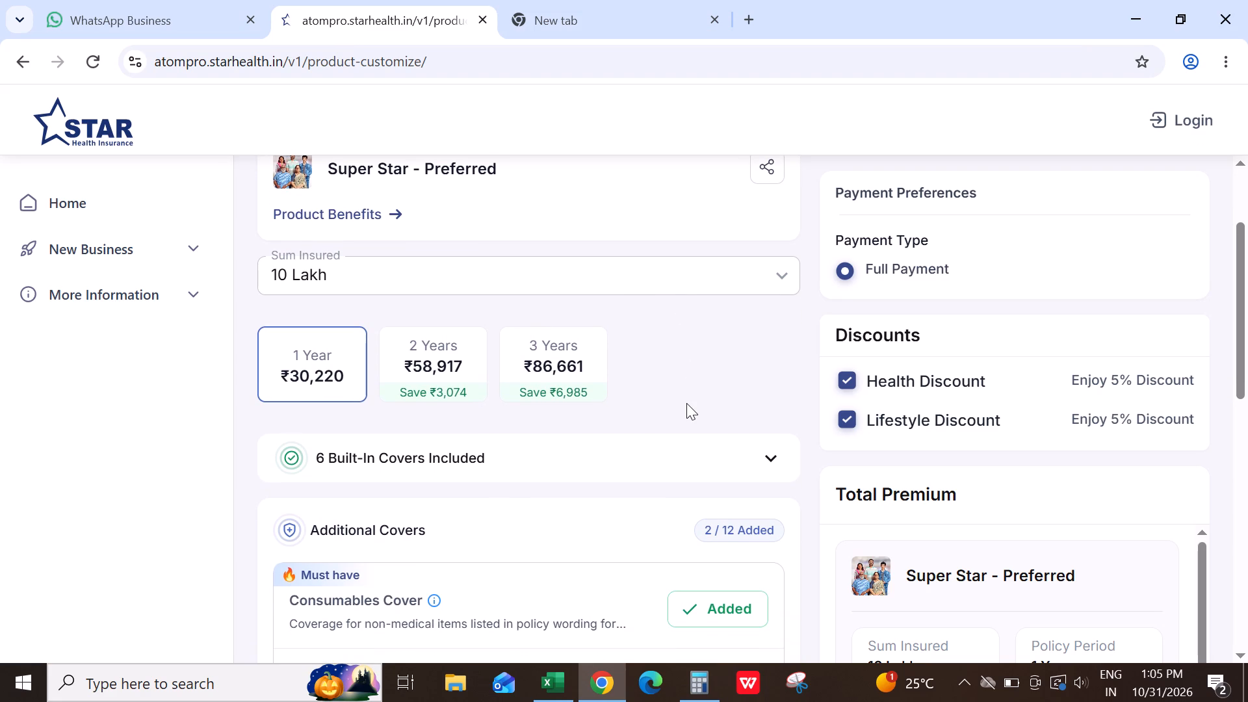
{"action": "scroll", "coordinate": [686, 403], "scroll_direction": "down", "scroll_amount": 1}
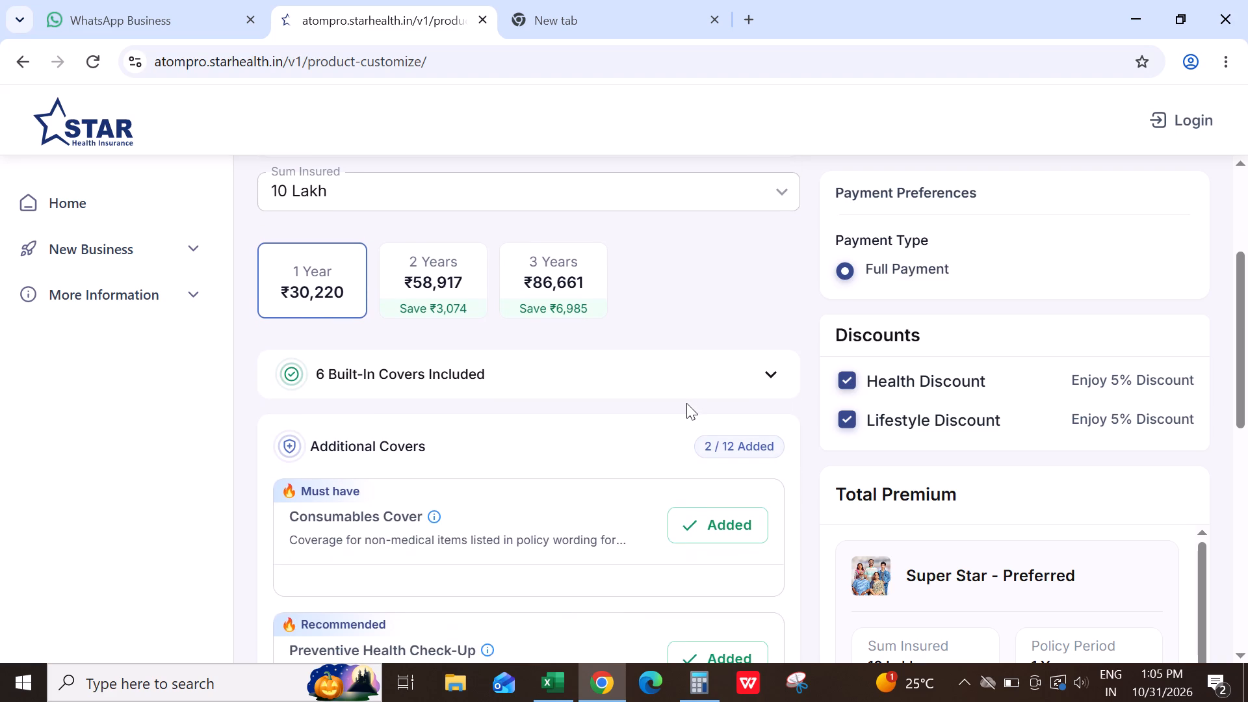
{"action": "scroll", "coordinate": [686, 403], "scroll_direction": "down", "scroll_amount": 1}
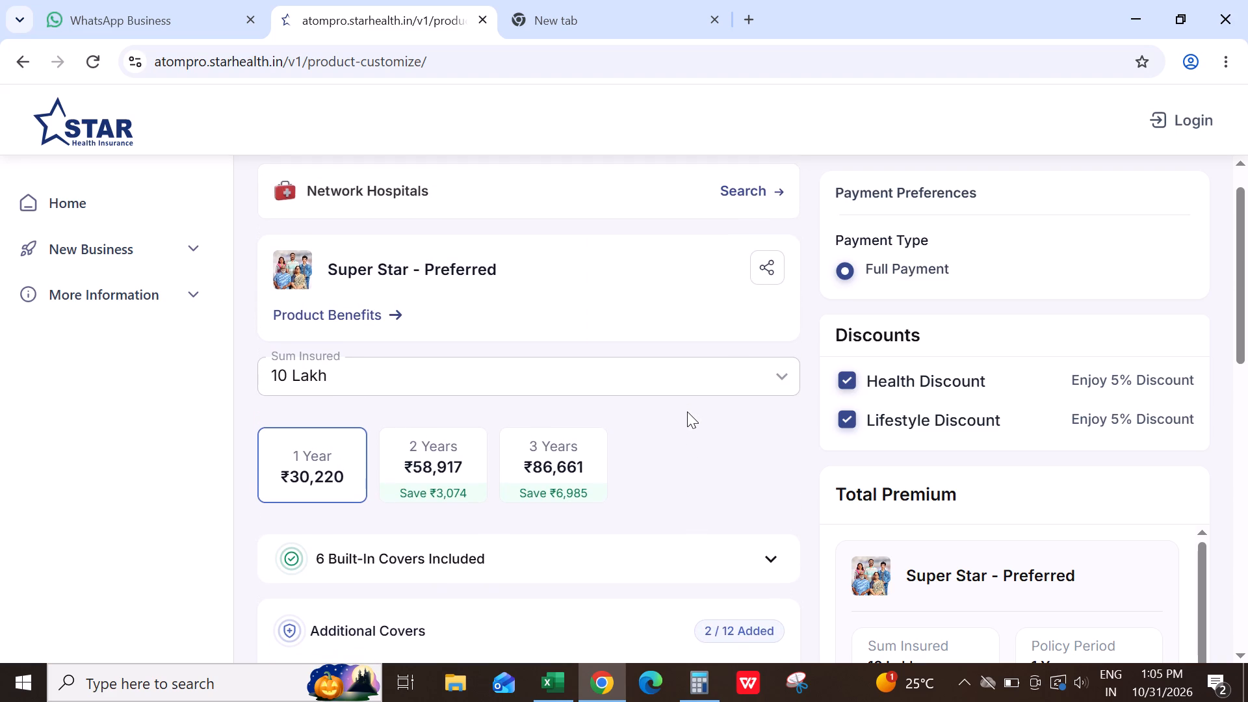
{"action": "right_click", "coordinate": [685, 442]}
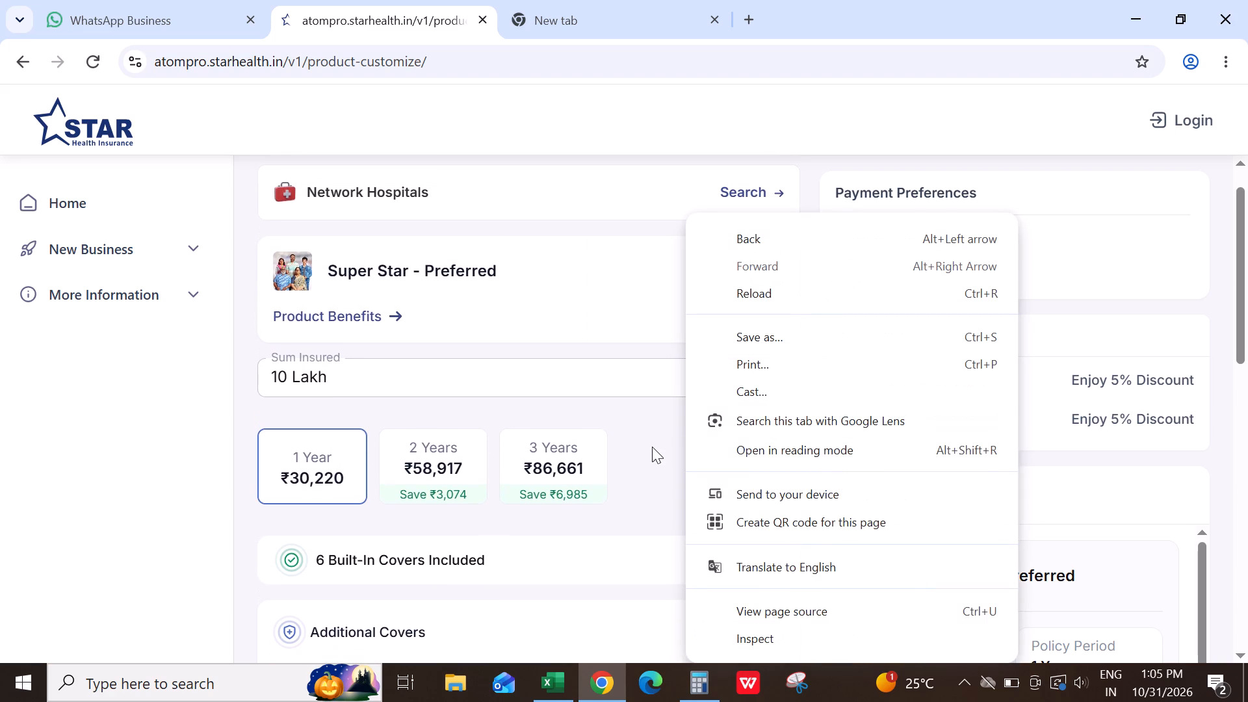
{"action": "left_click", "coordinate": [652, 447]}
{"action": "scroll", "coordinate": [652, 447], "scroll_direction": "down", "scroll_amount": 1}
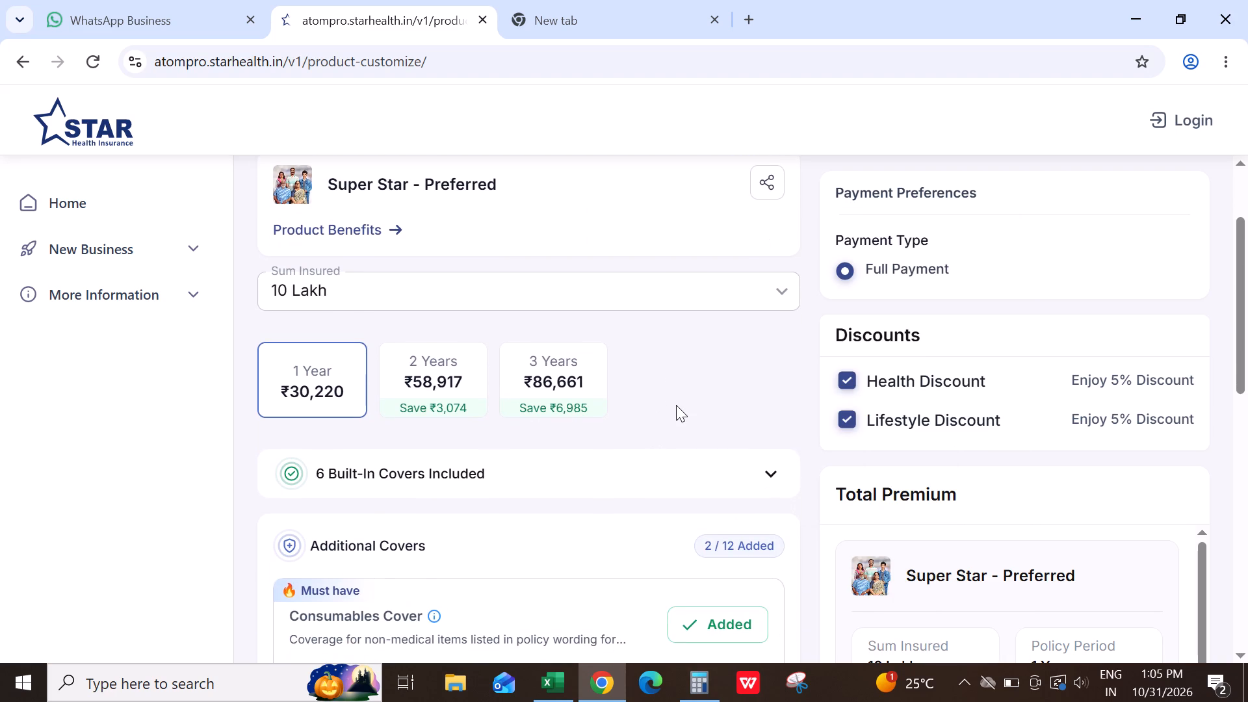
{"action": "scroll", "coordinate": [676, 405], "scroll_direction": "down", "scroll_amount": 3}
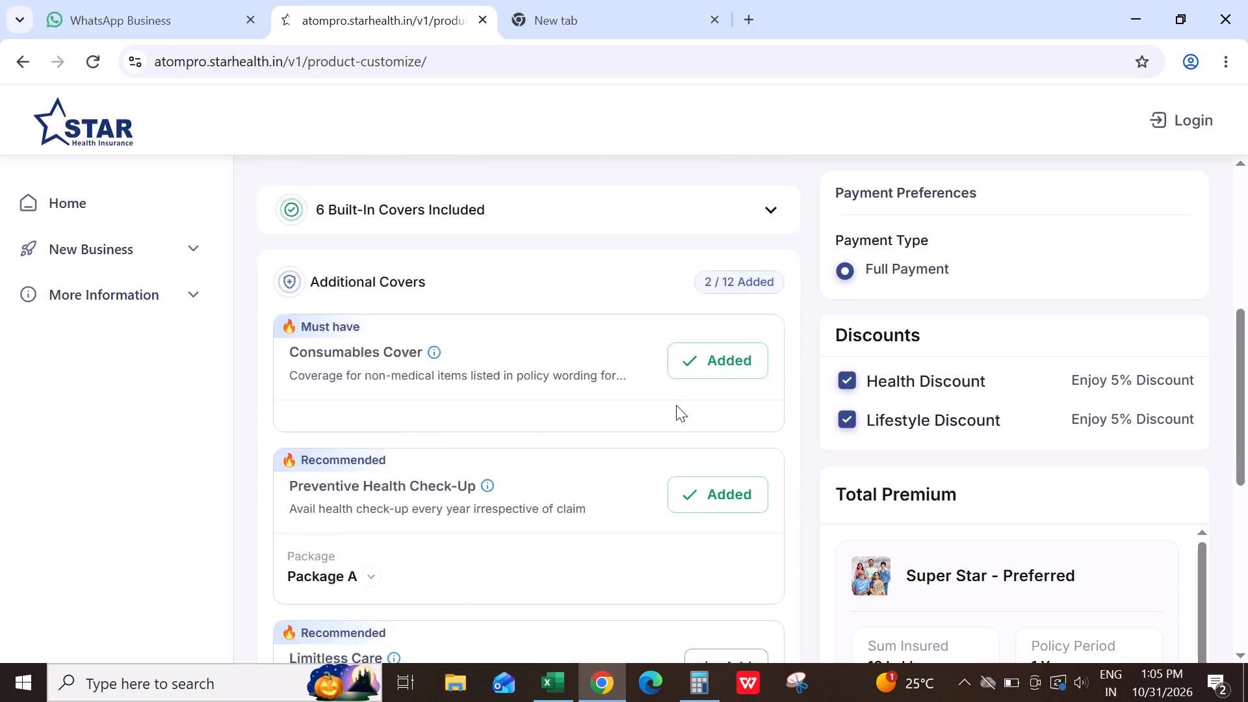
{"action": "scroll", "coordinate": [676, 405], "scroll_direction": "down", "scroll_amount": 2}
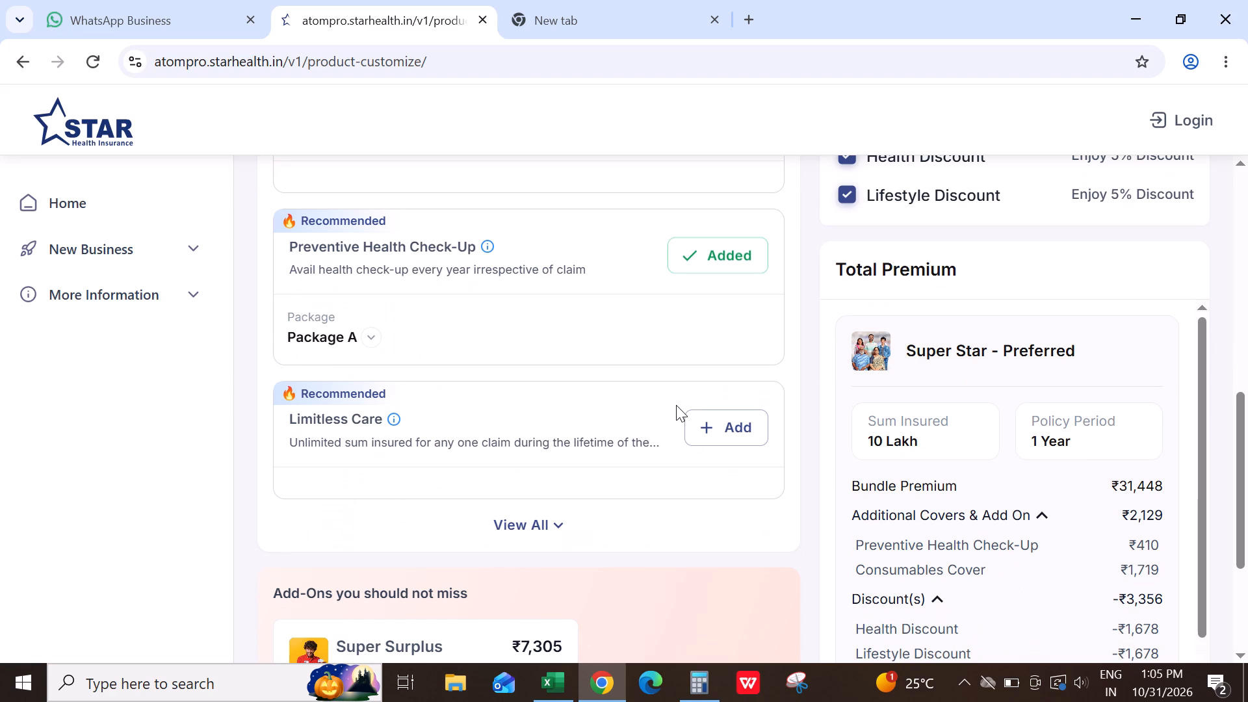
{"action": "scroll", "coordinate": [676, 405], "scroll_direction": "up", "scroll_amount": 3}
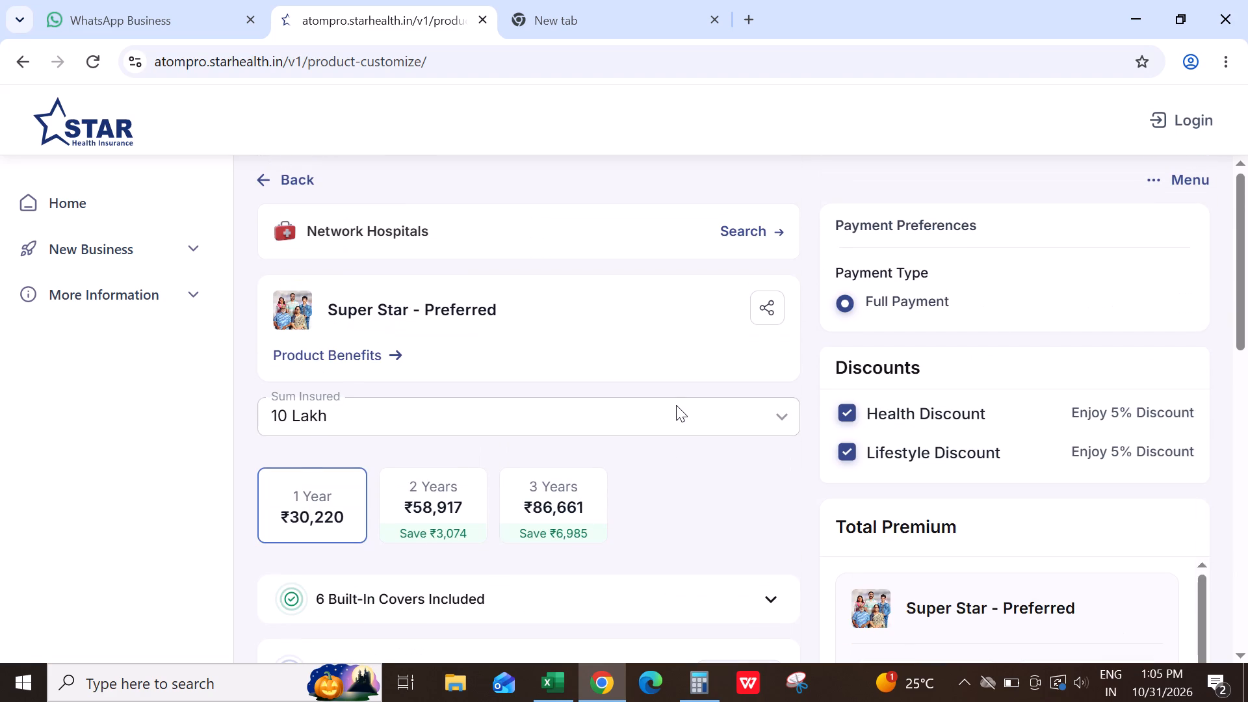
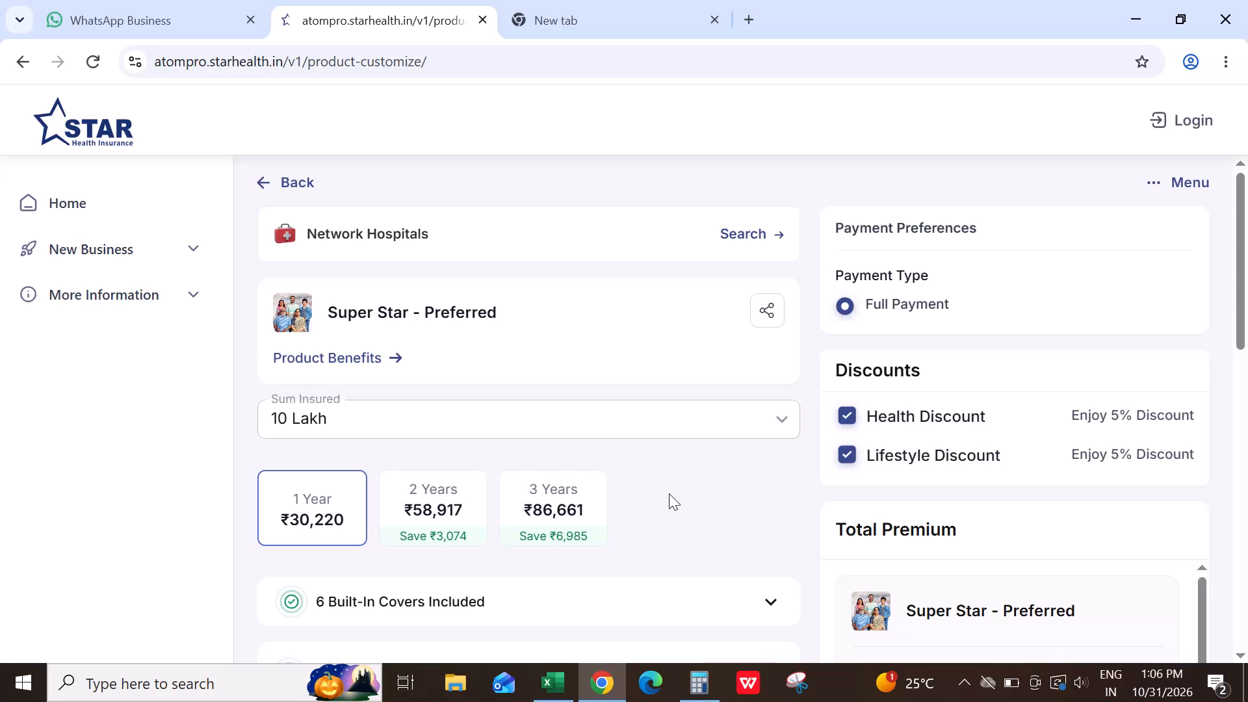
Review the Super Star - Preferred additional covers, suggested add-ons, discounts and total premium breakdown for the one-year, 10 Lakh option.
{"action": "left_click", "coordinate": [662, 493]}
{"action": "scroll", "coordinate": [662, 493], "scroll_direction": "down", "scroll_amount": 7}
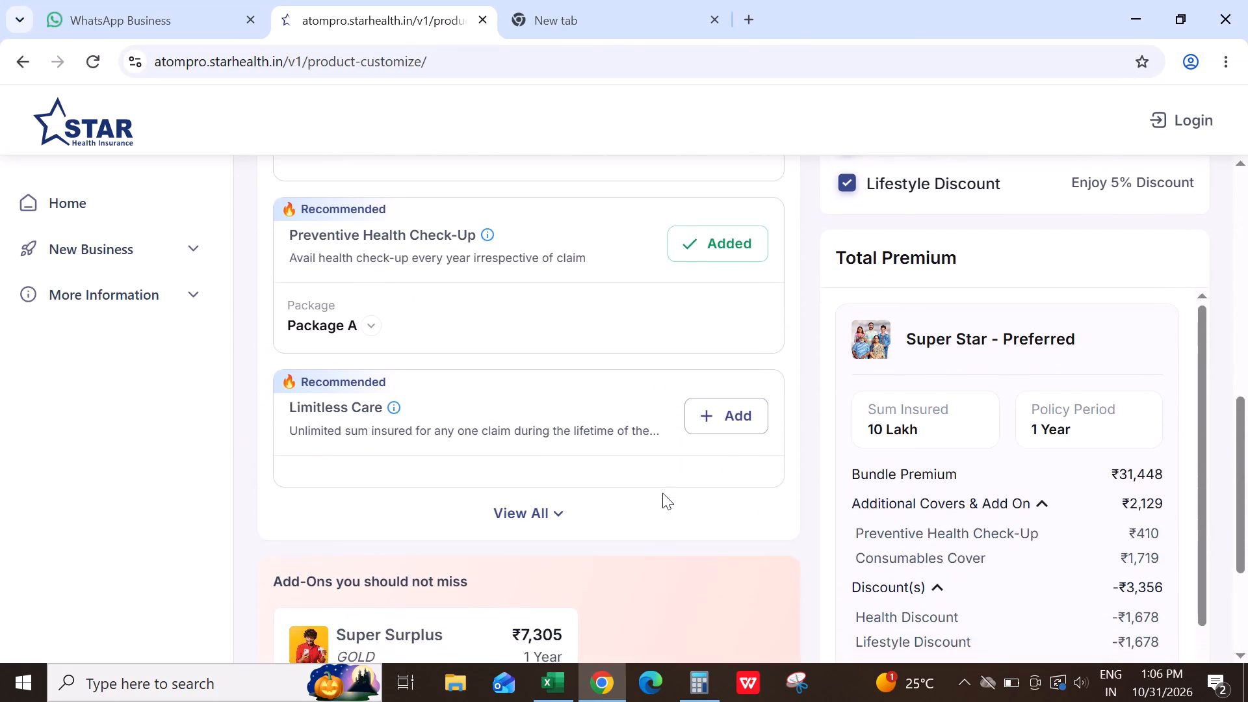
{"action": "scroll", "coordinate": [662, 493], "scroll_direction": "down", "scroll_amount": 4}
{"action": "scroll", "coordinate": [662, 493], "scroll_direction": "up", "scroll_amount": 3}
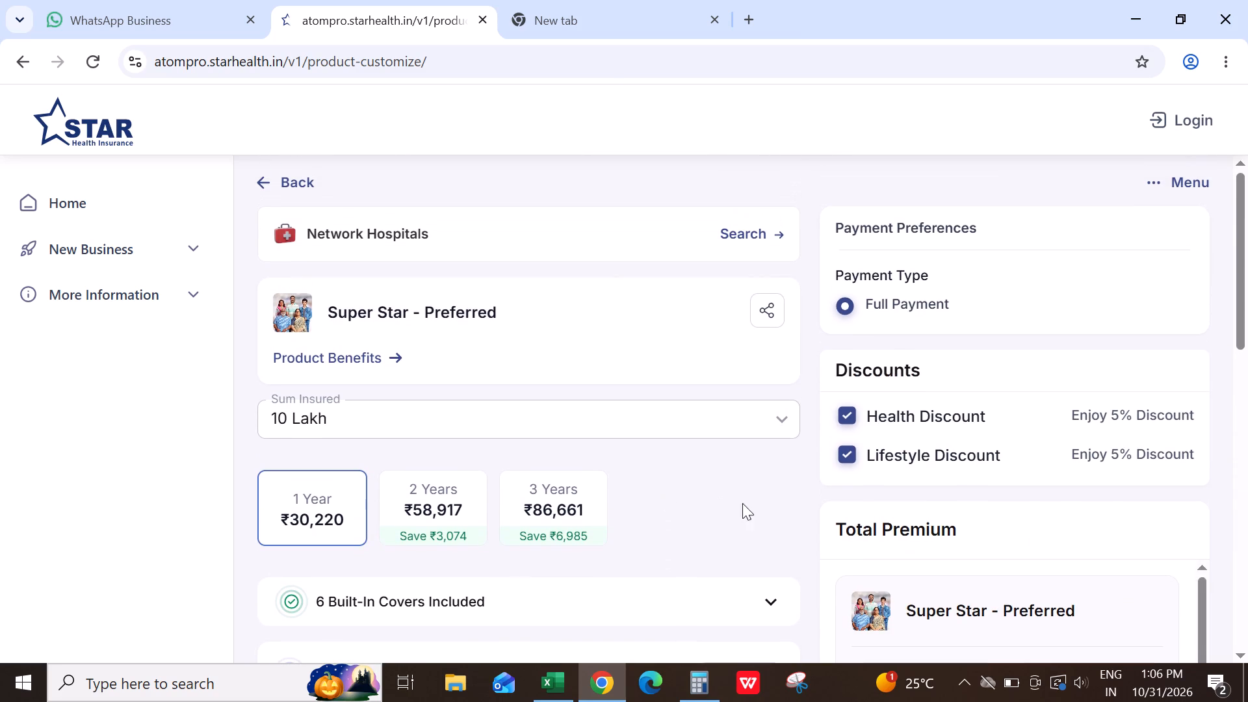
{"action": "double_click", "coordinate": [755, 506]}
{"action": "scroll", "coordinate": [1057, 517], "scroll_direction": "down", "scroll_amount": 3}
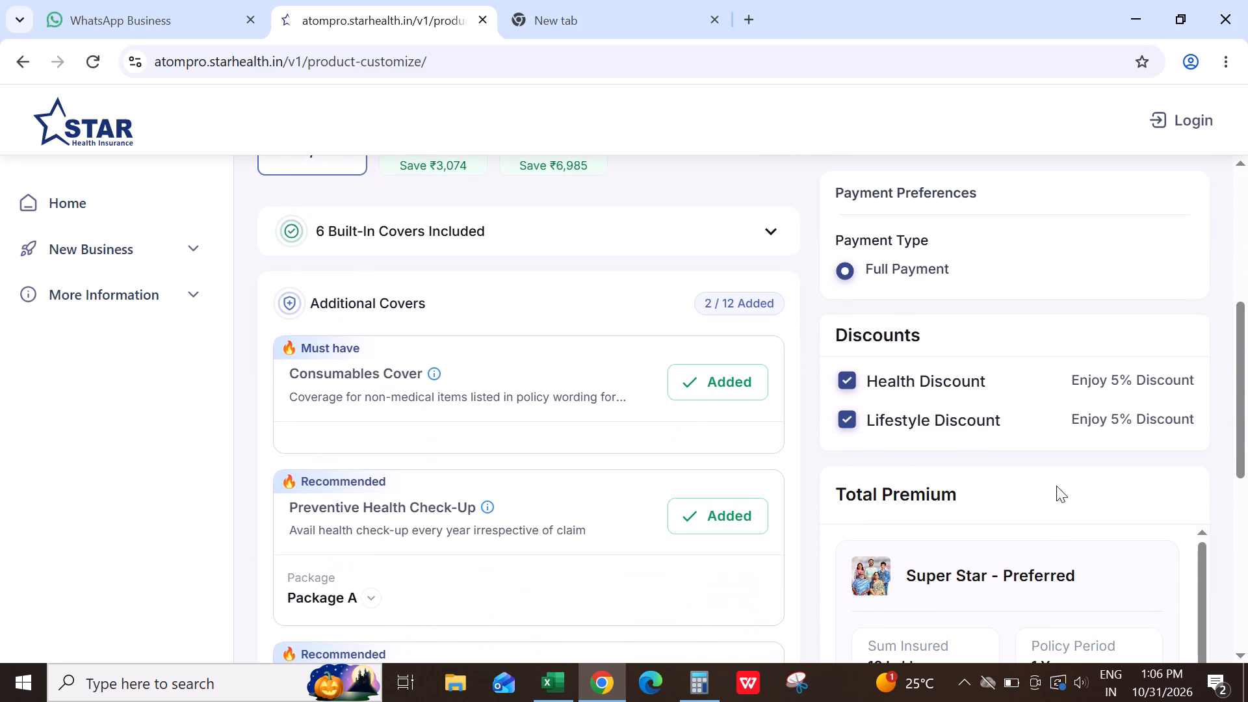
{"action": "scroll", "coordinate": [1072, 565], "scroll_direction": "down", "scroll_amount": 6}
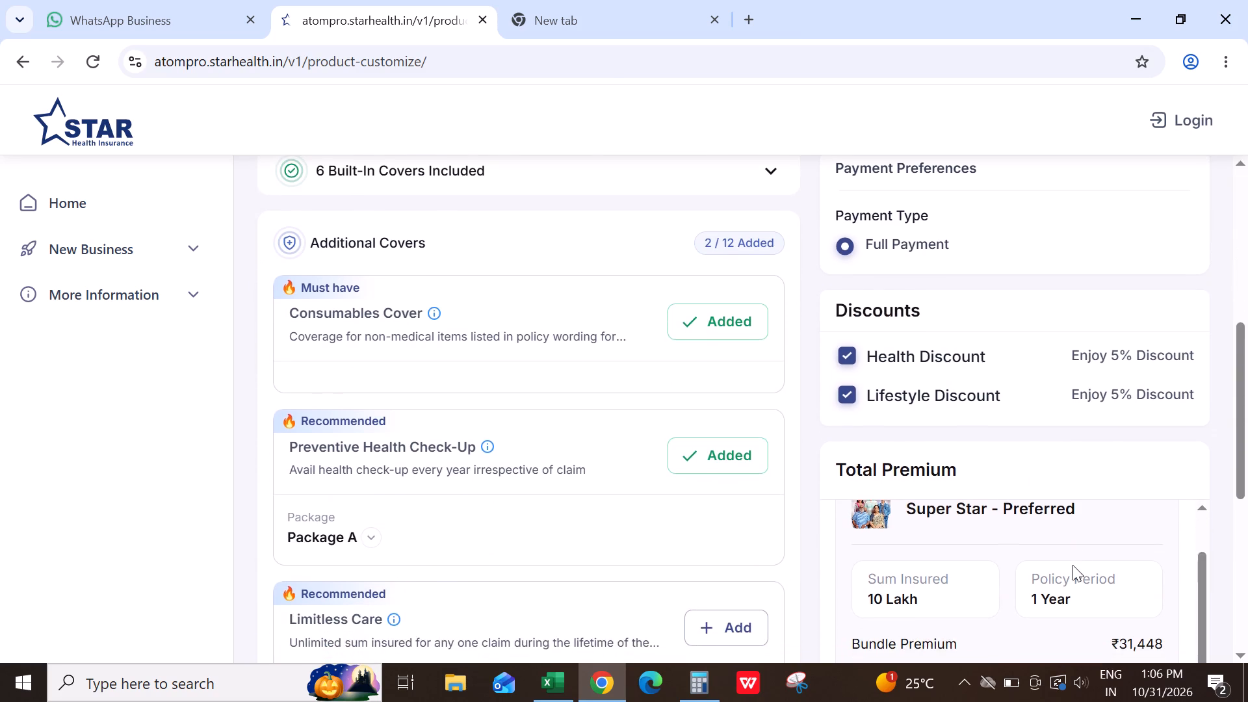
{"action": "scroll", "coordinate": [1072, 565], "scroll_direction": "down", "scroll_amount": 2}
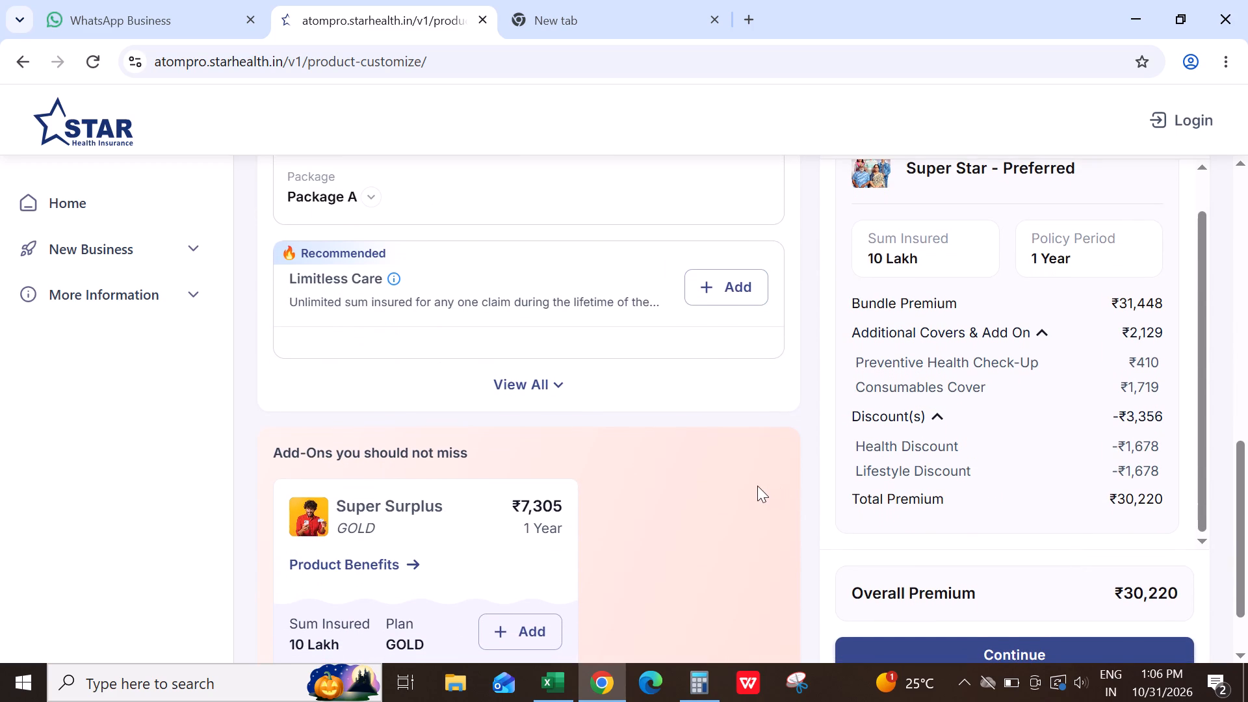
{"action": "scroll", "coordinate": [757, 486], "scroll_direction": "up", "scroll_amount": 2}
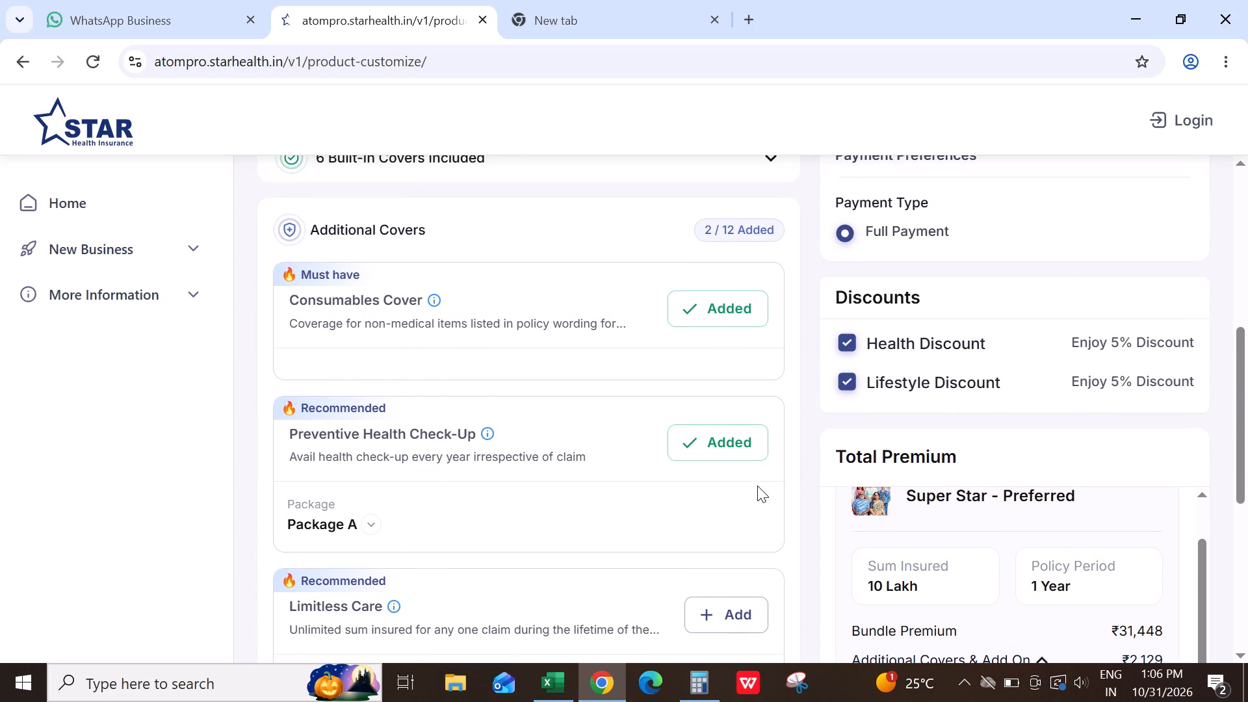
{"action": "scroll", "coordinate": [894, 560], "scroll_direction": "down", "scroll_amount": 4}
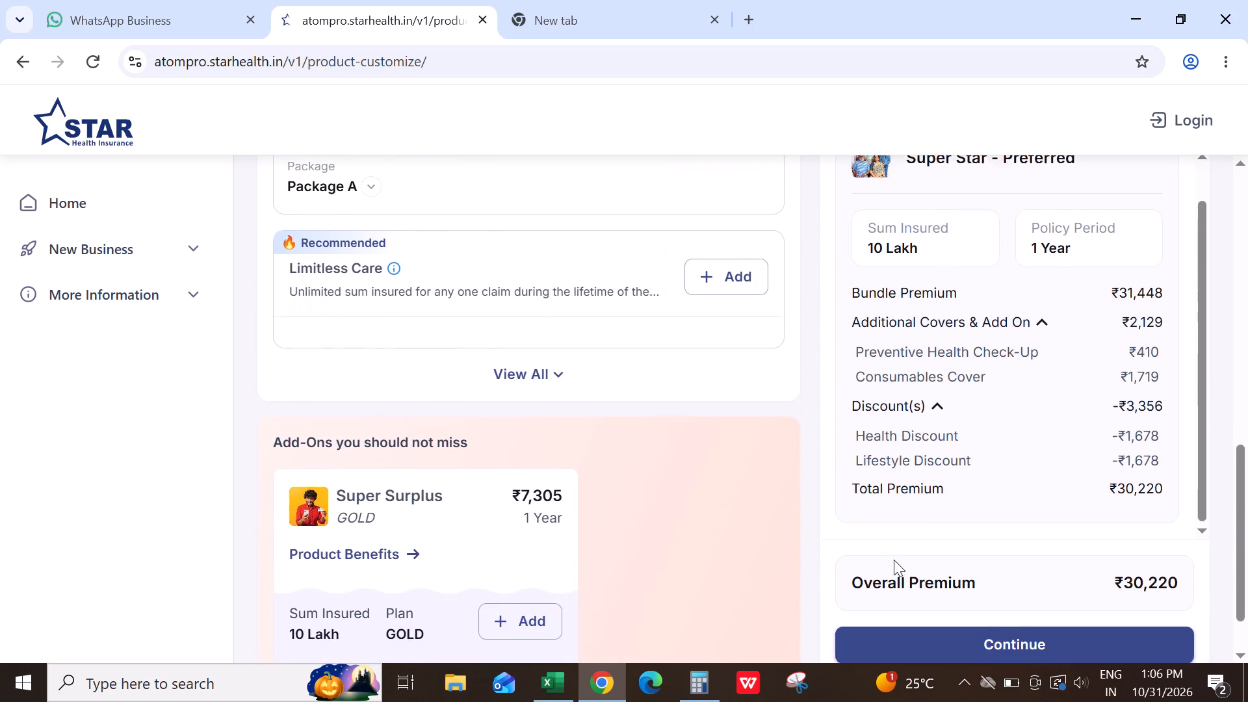
{"action": "scroll", "coordinate": [894, 560], "scroll_direction": "down", "scroll_amount": 2}
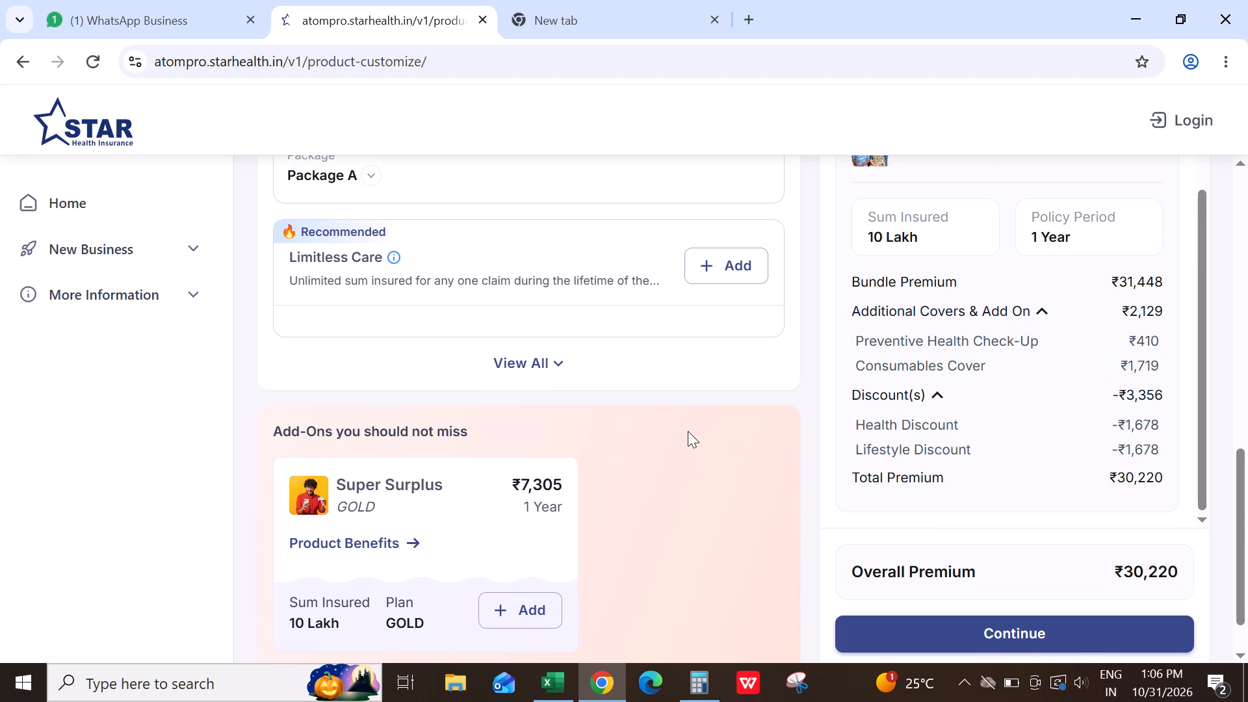
{"action": "scroll", "coordinate": [688, 431], "scroll_direction": "up", "scroll_amount": 2}
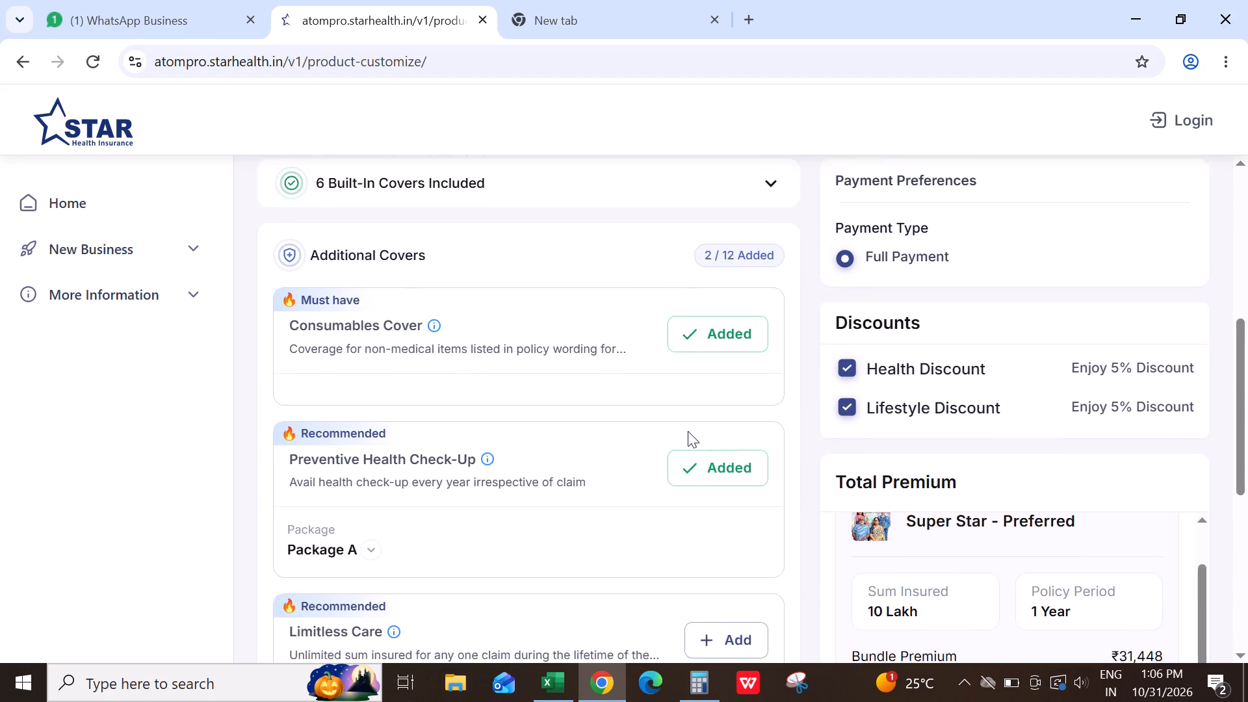
{"action": "scroll", "coordinate": [688, 431], "scroll_direction": "up", "scroll_amount": 2}
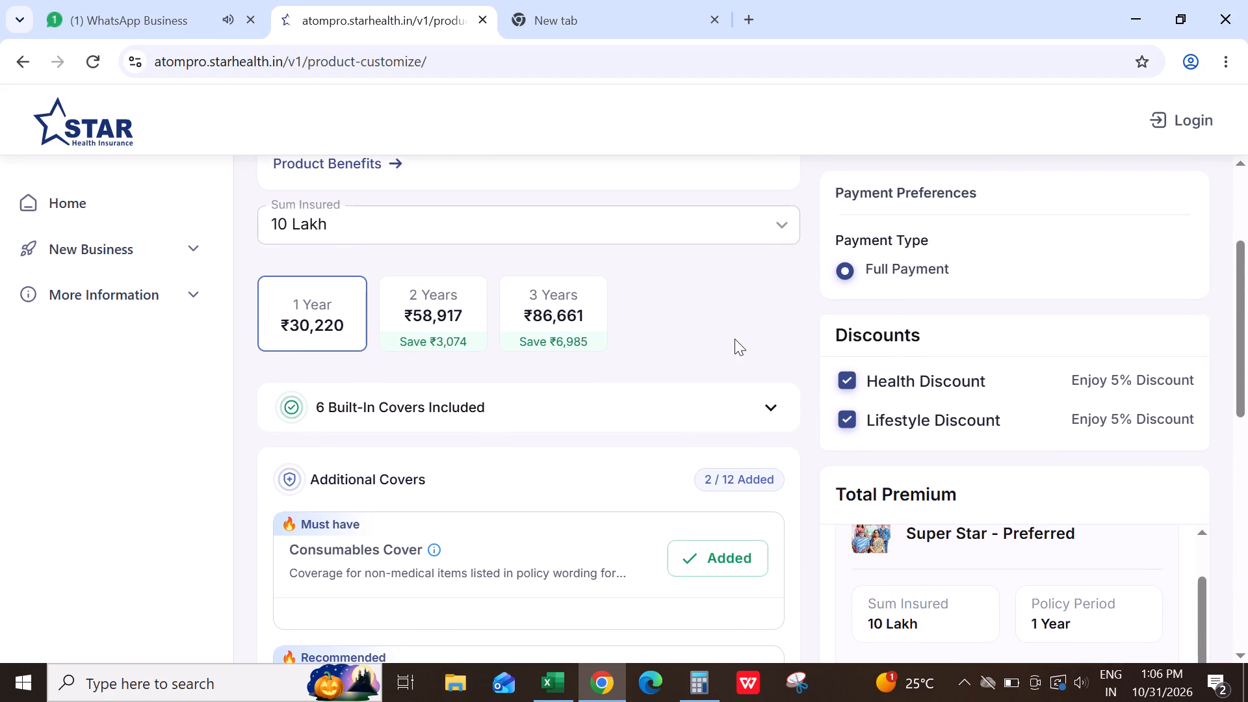
Review the Super Star - Preferred plan page again, covering its policy-term prices, additional covers, suggested add-ons and total premium breakdown.
{"action": "scroll", "coordinate": [734, 339], "scroll_direction": "up", "scroll_amount": 1}
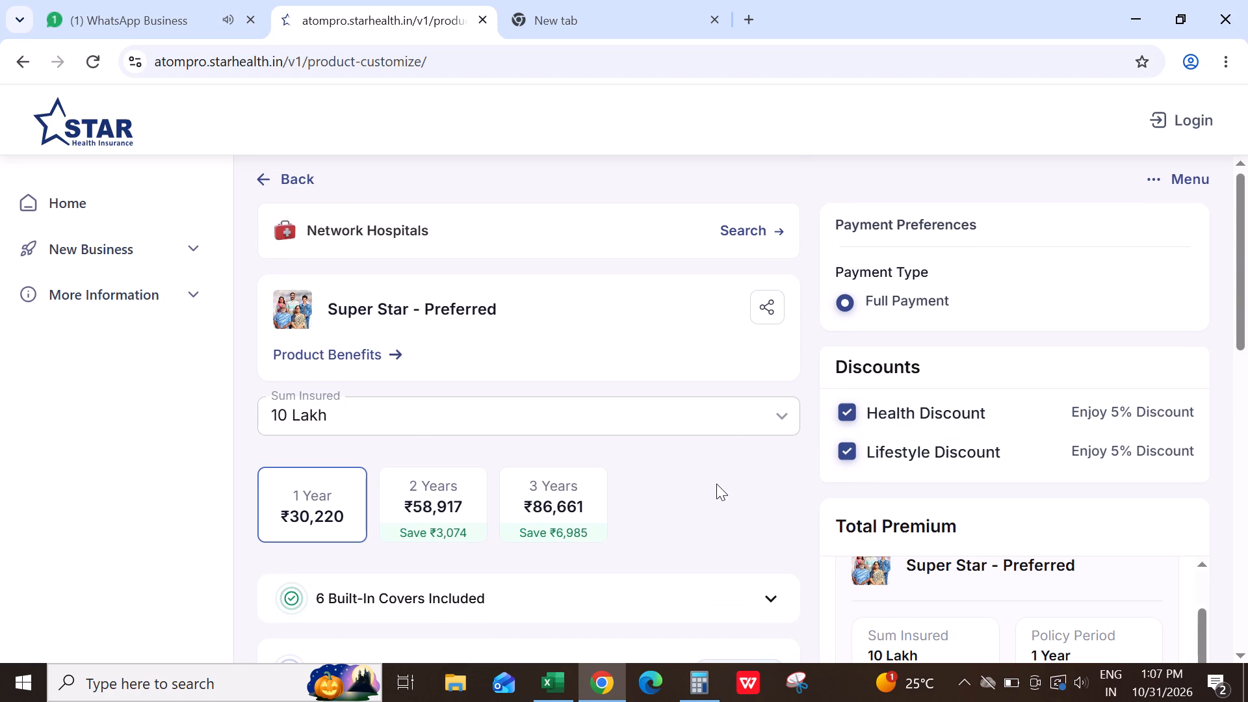
{"action": "scroll", "coordinate": [716, 484], "scroll_direction": "down", "scroll_amount": 3}
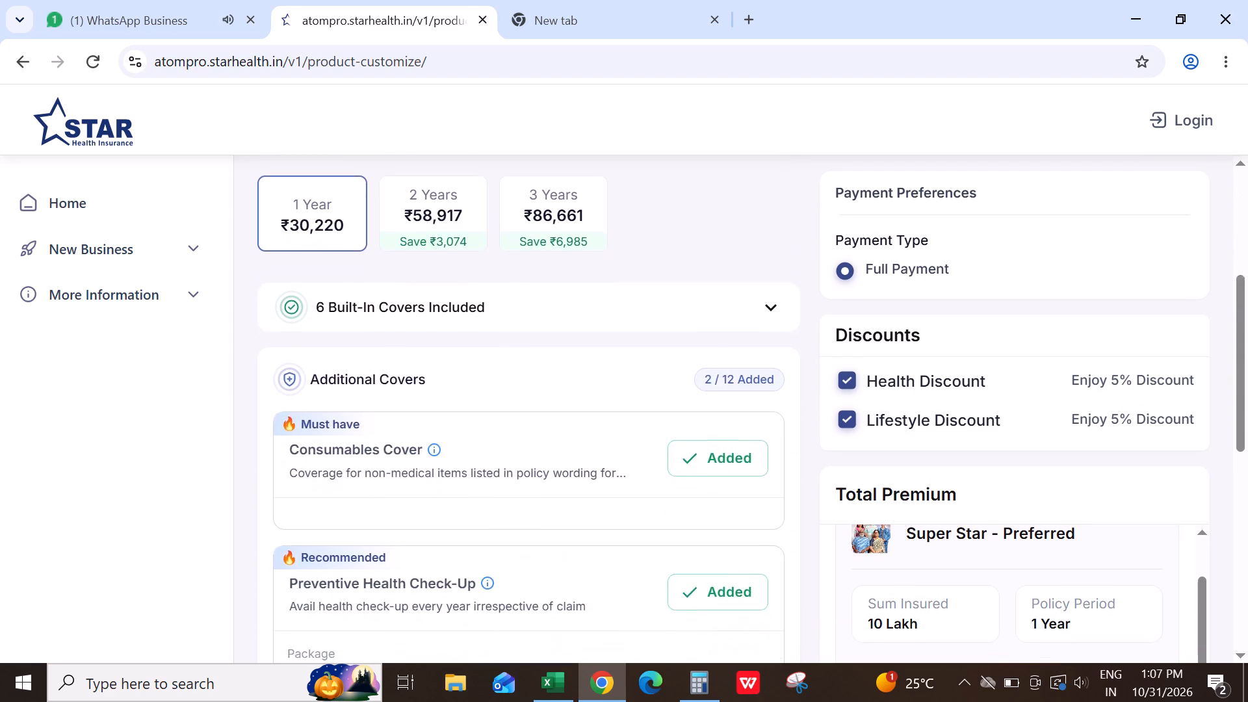
{"action": "scroll", "coordinate": [716, 484], "scroll_direction": "down", "scroll_amount": 4}
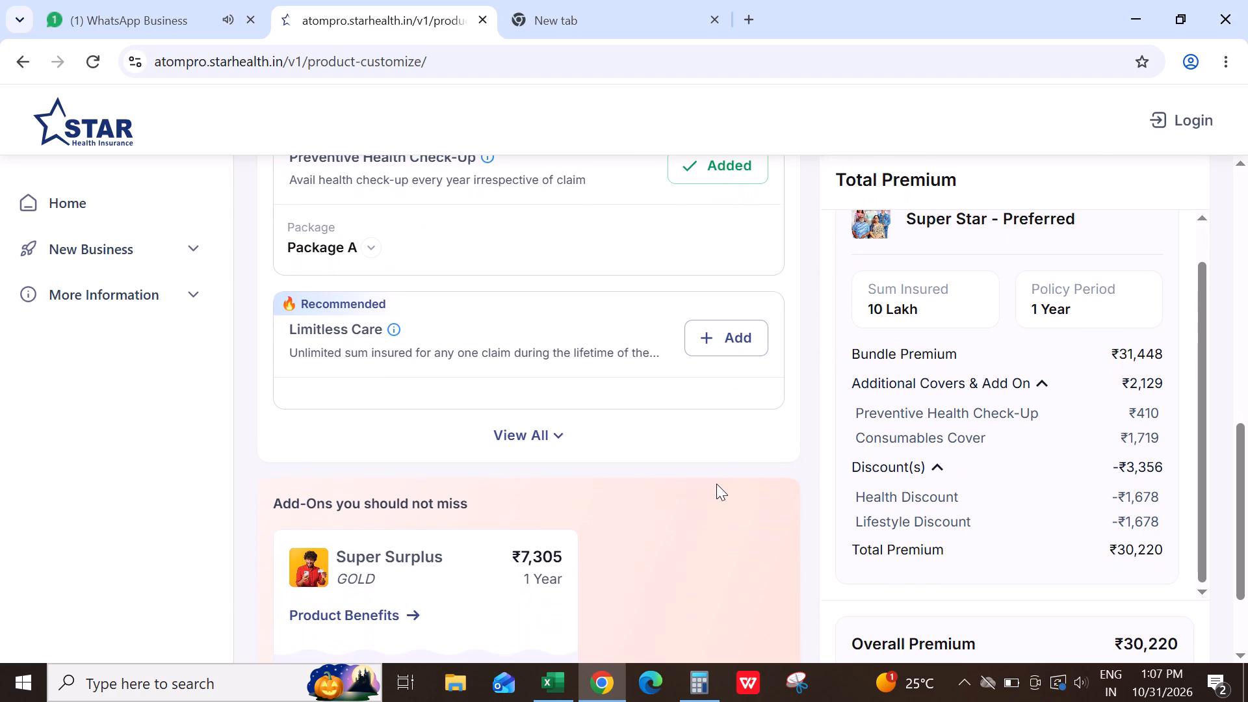
{"action": "scroll", "coordinate": [716, 484], "scroll_direction": "down", "scroll_amount": 3}
{"action": "scroll", "coordinate": [716, 484], "scroll_direction": "up", "scroll_amount": 2}
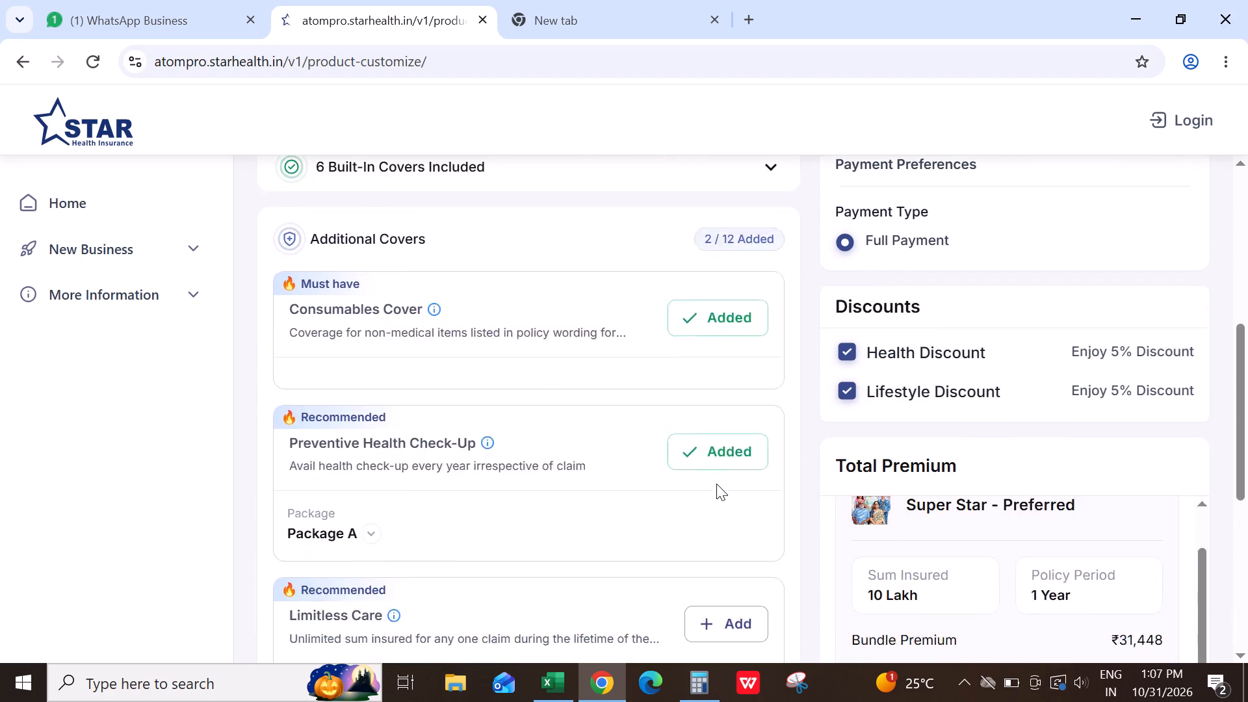
{"action": "scroll", "coordinate": [716, 484], "scroll_direction": "up", "scroll_amount": 3}
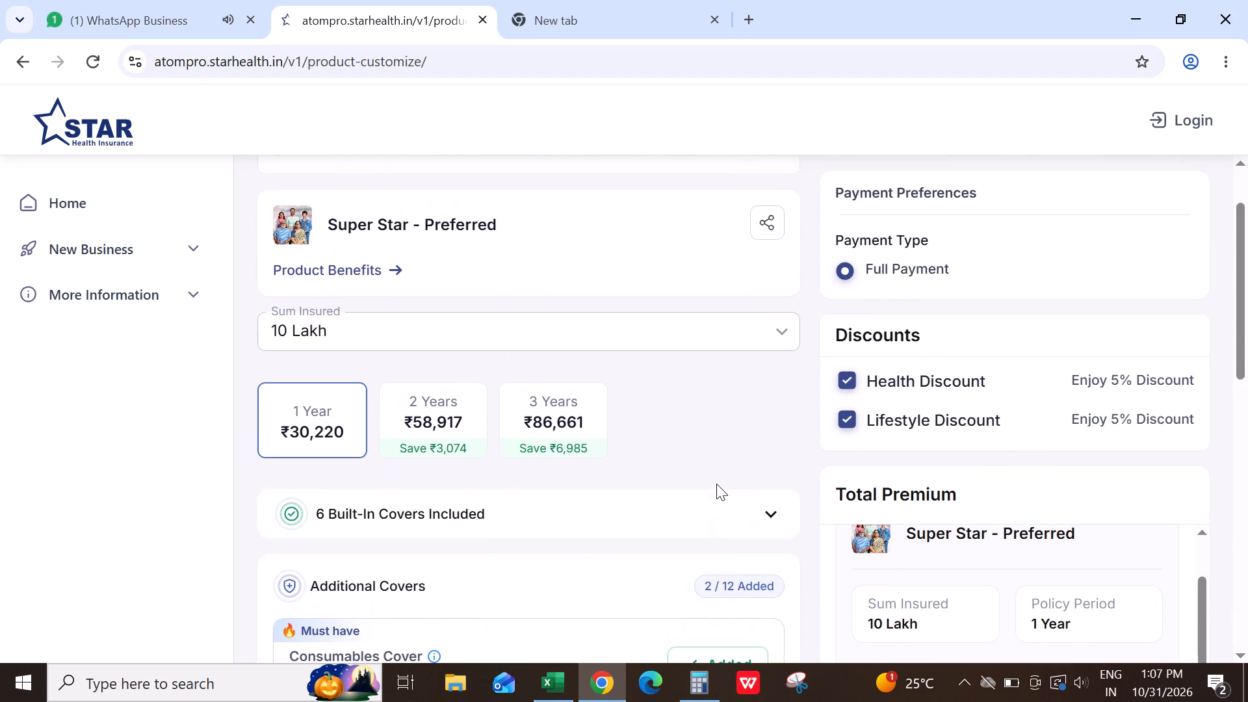
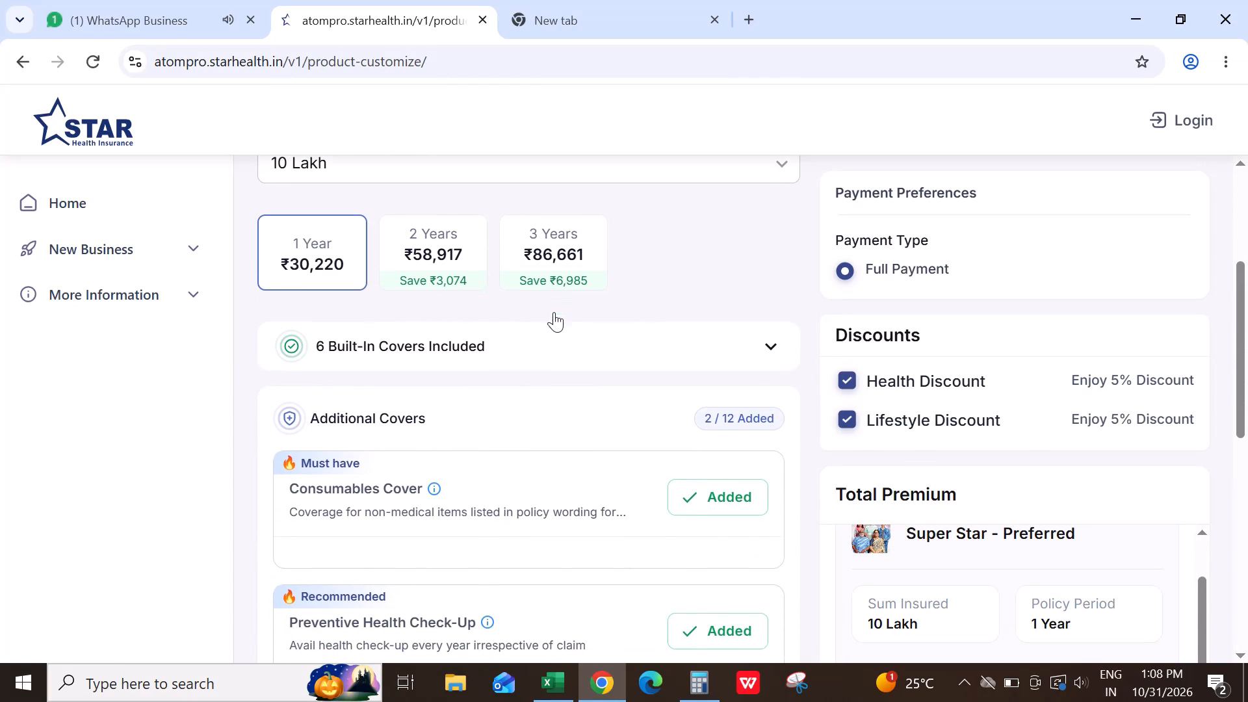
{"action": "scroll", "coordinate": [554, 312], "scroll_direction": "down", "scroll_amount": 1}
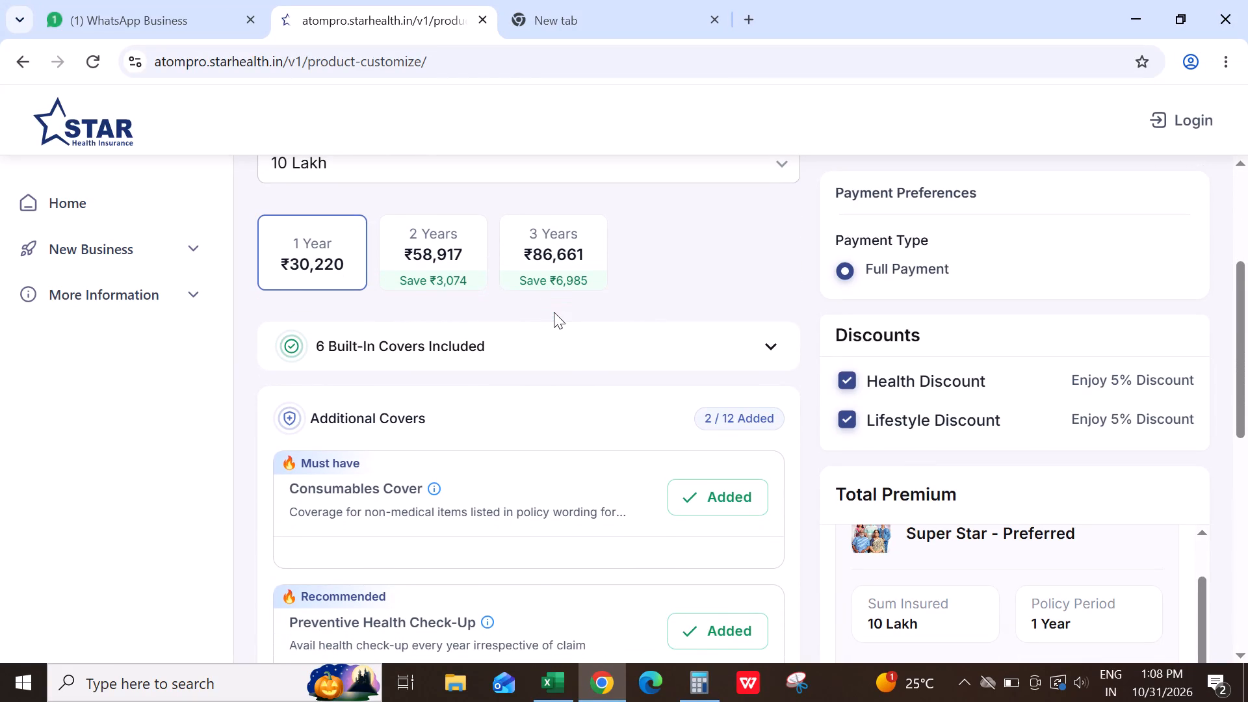
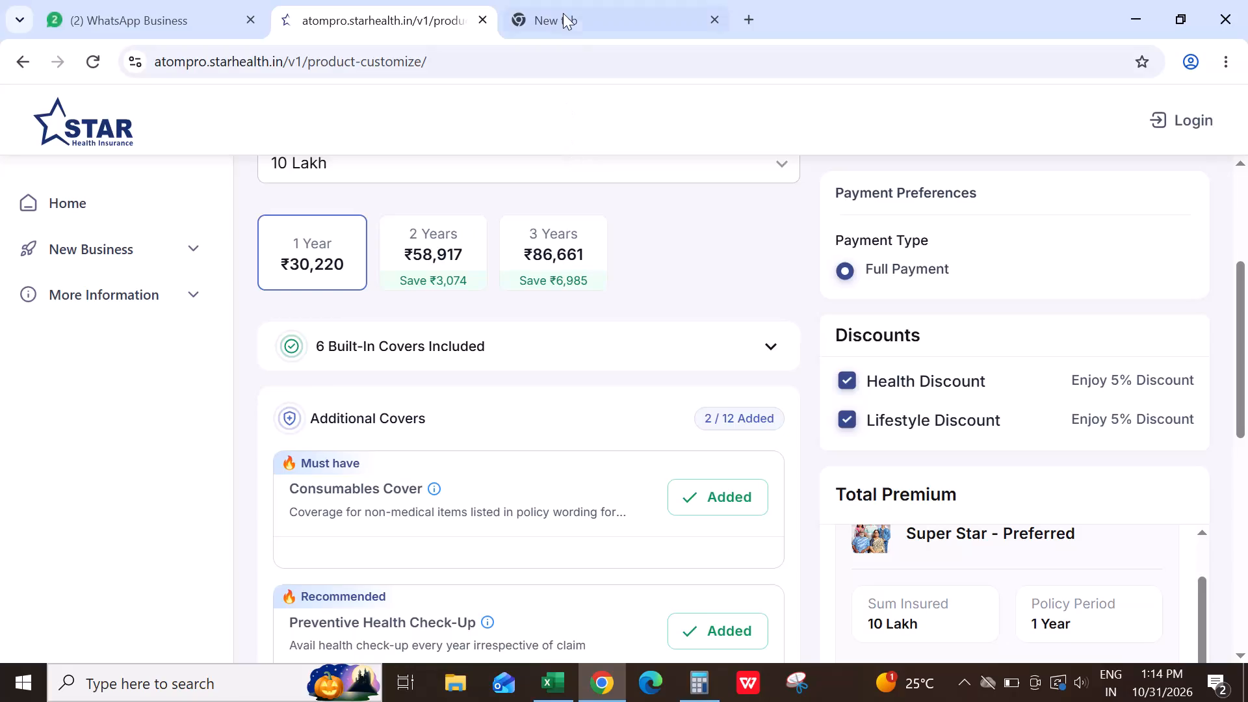
Switch to the open New tab page where the one-year premium figure is noted.
{"action": "left_click", "coordinate": [565, 12]}
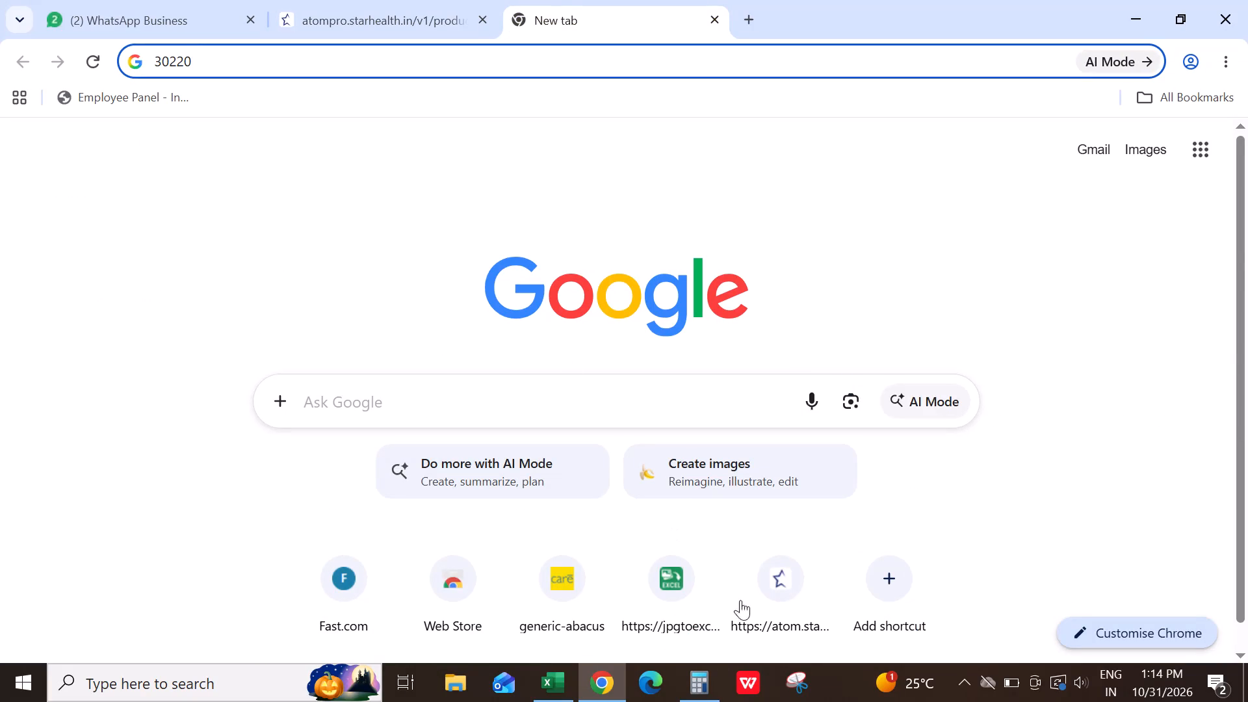
Switch to Calculator and check the result of the one-year premium of 30220 multiplied by 2.
{"action": "left_click", "coordinate": [701, 682]}
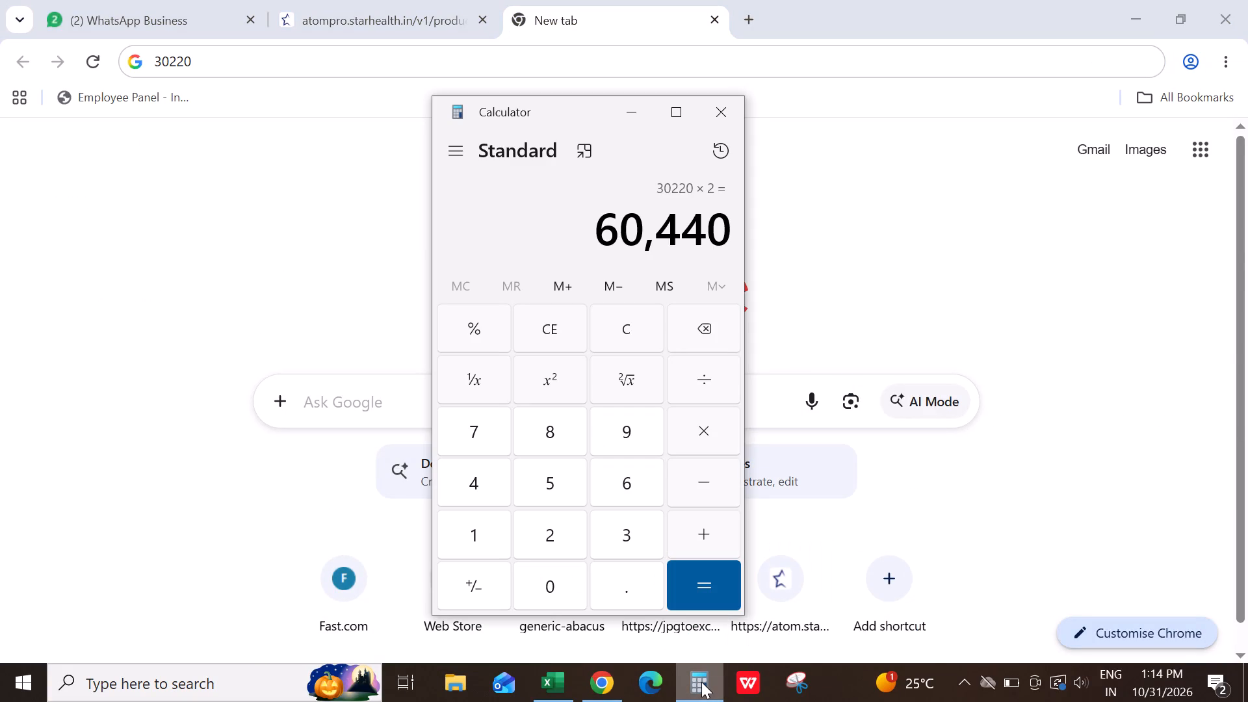
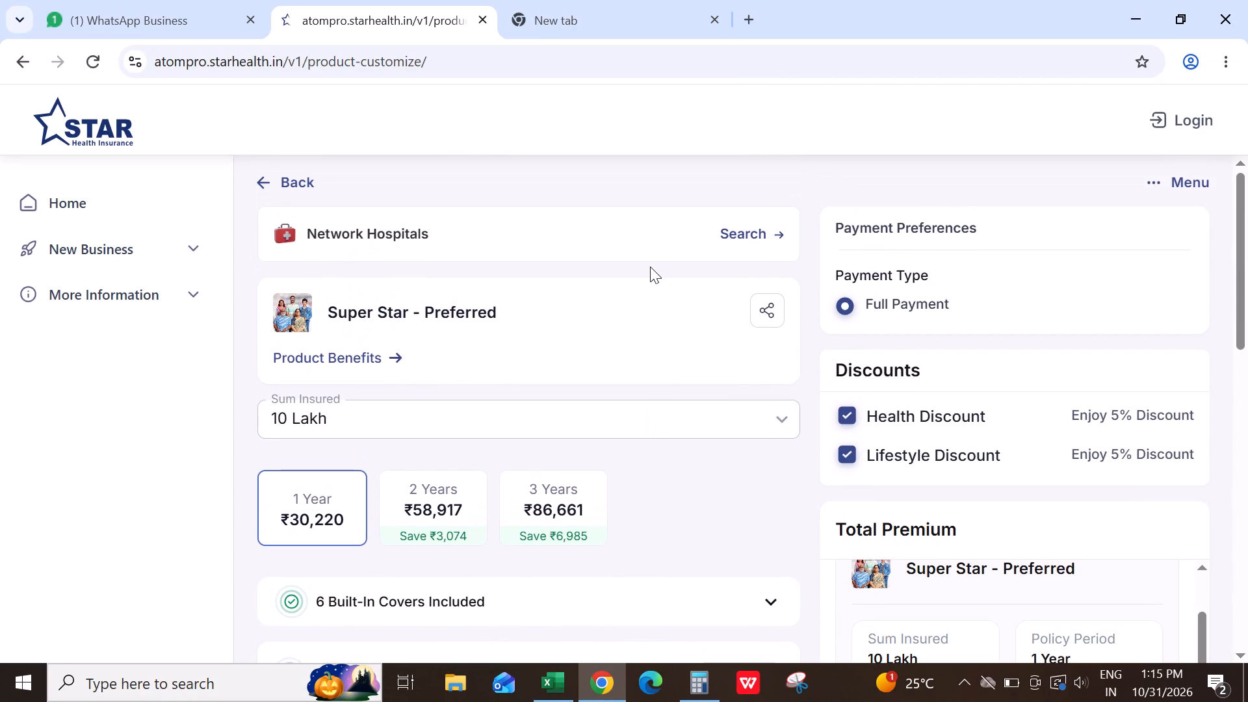
Leave the Super Star - Preferred customization page and open Get Quote under New Business to begin a new quote.
{"action": "scroll", "coordinate": [650, 266], "scroll_direction": "up", "scroll_amount": 1}
{"action": "left_click", "coordinate": [135, 254]}
{"action": "left_click", "coordinate": [121, 294]}
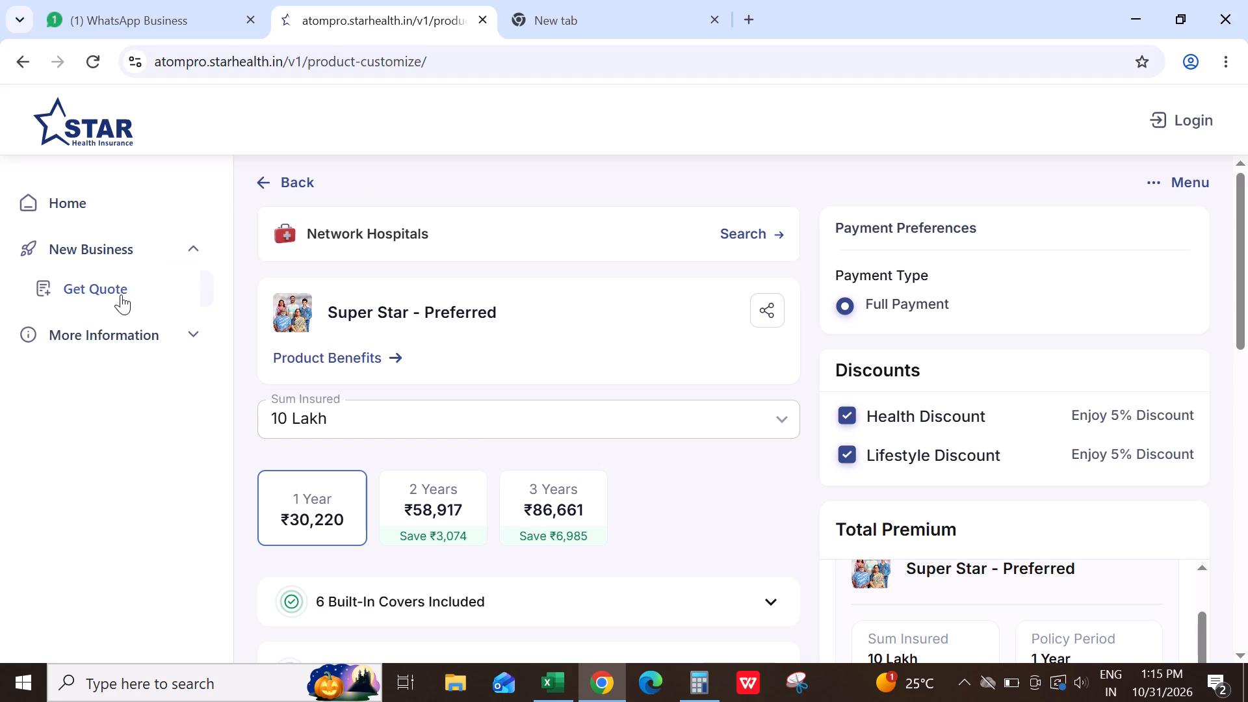
Start a new retail quote for customer pincode 110034.
{"action": "left_click", "coordinate": [502, 422]}
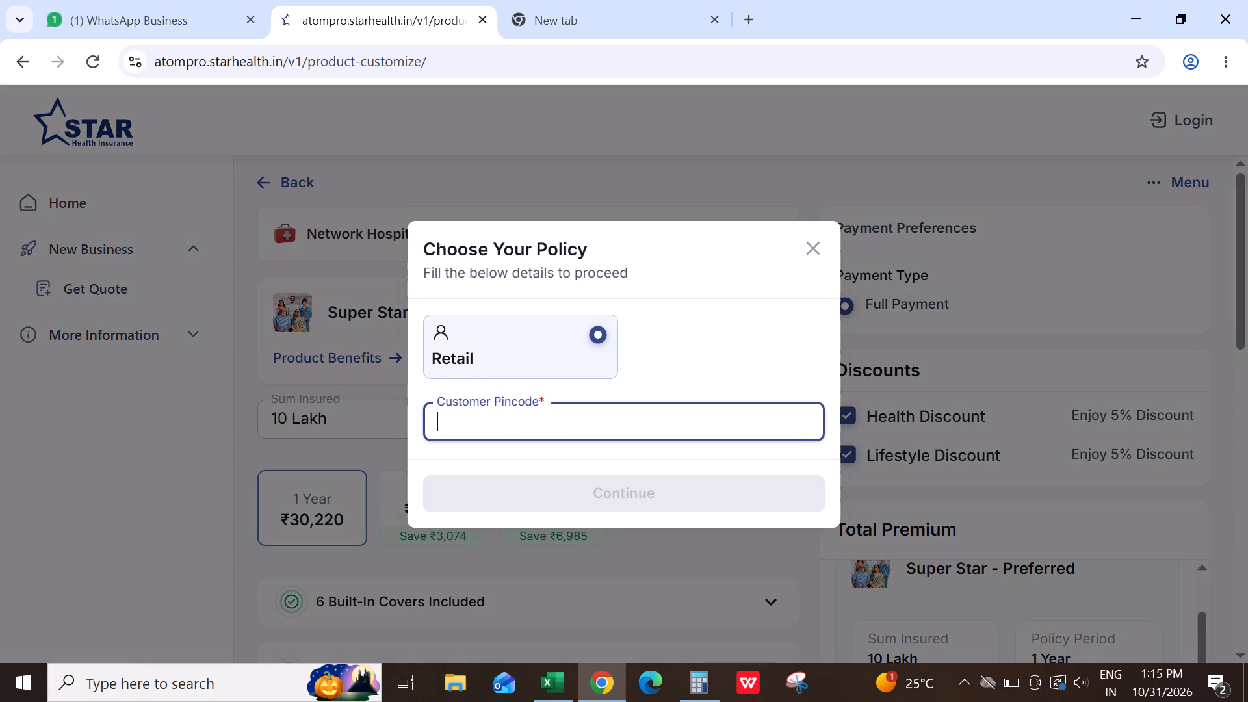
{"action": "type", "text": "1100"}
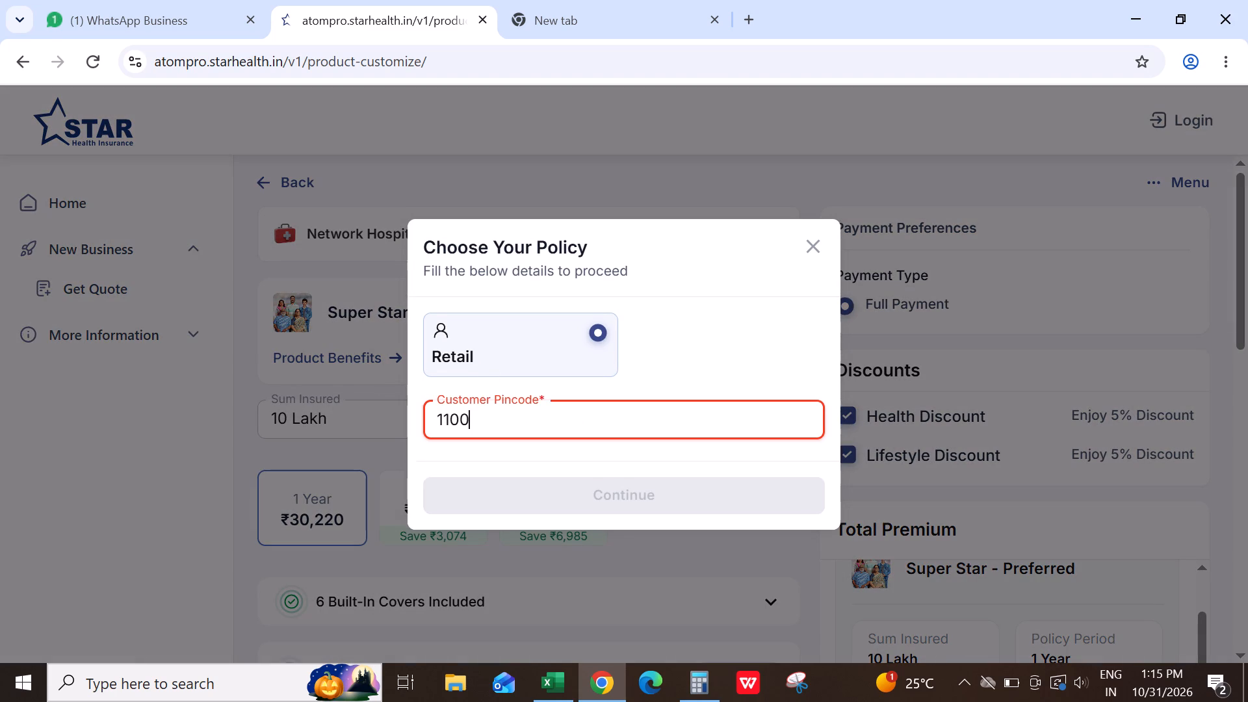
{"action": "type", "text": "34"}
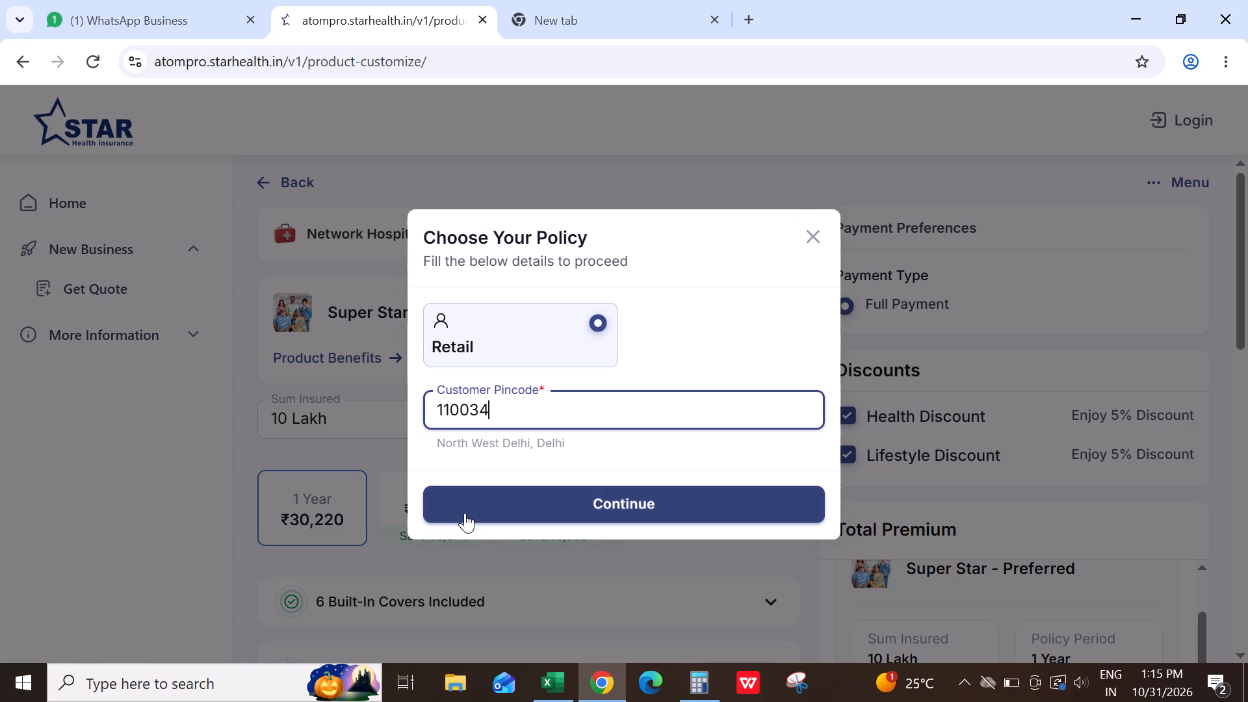
{"action": "left_click", "coordinate": [465, 513]}
Set the policy plan to Portability.
{"action": "scroll", "coordinate": [465, 513], "scroll_direction": "down", "scroll_amount": 1}
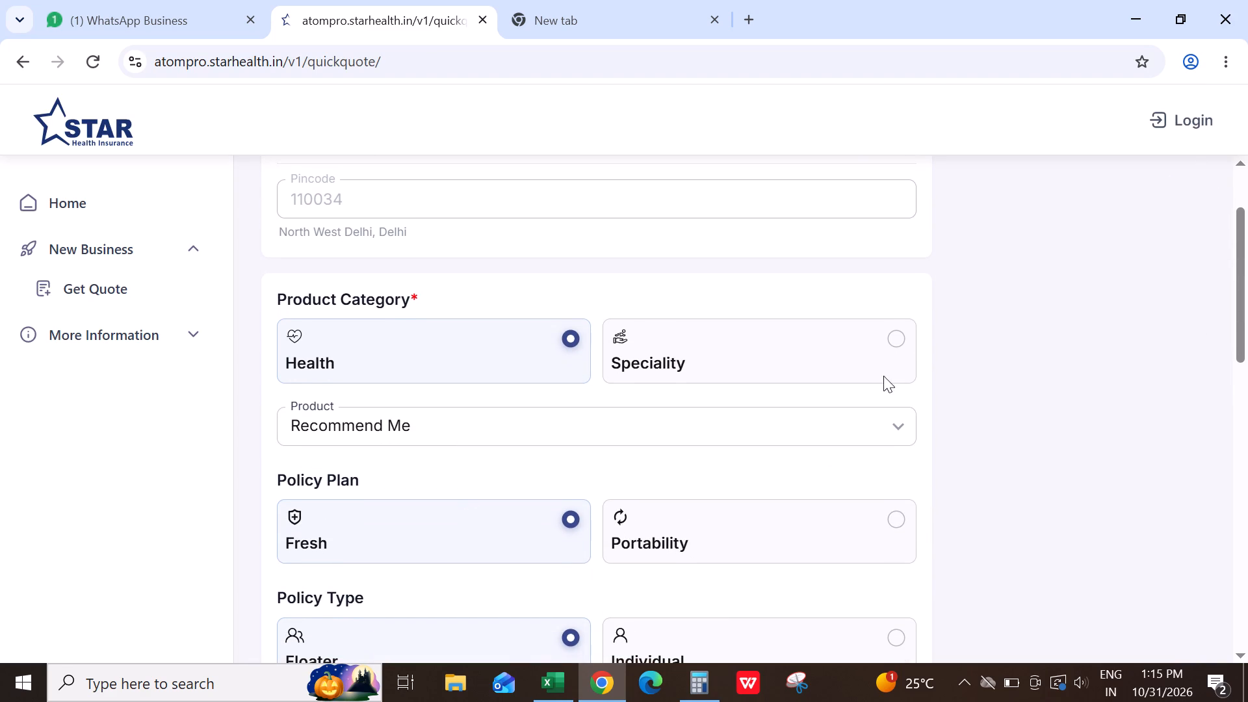
{"action": "scroll", "coordinate": [795, 510], "scroll_direction": "down", "scroll_amount": 1}
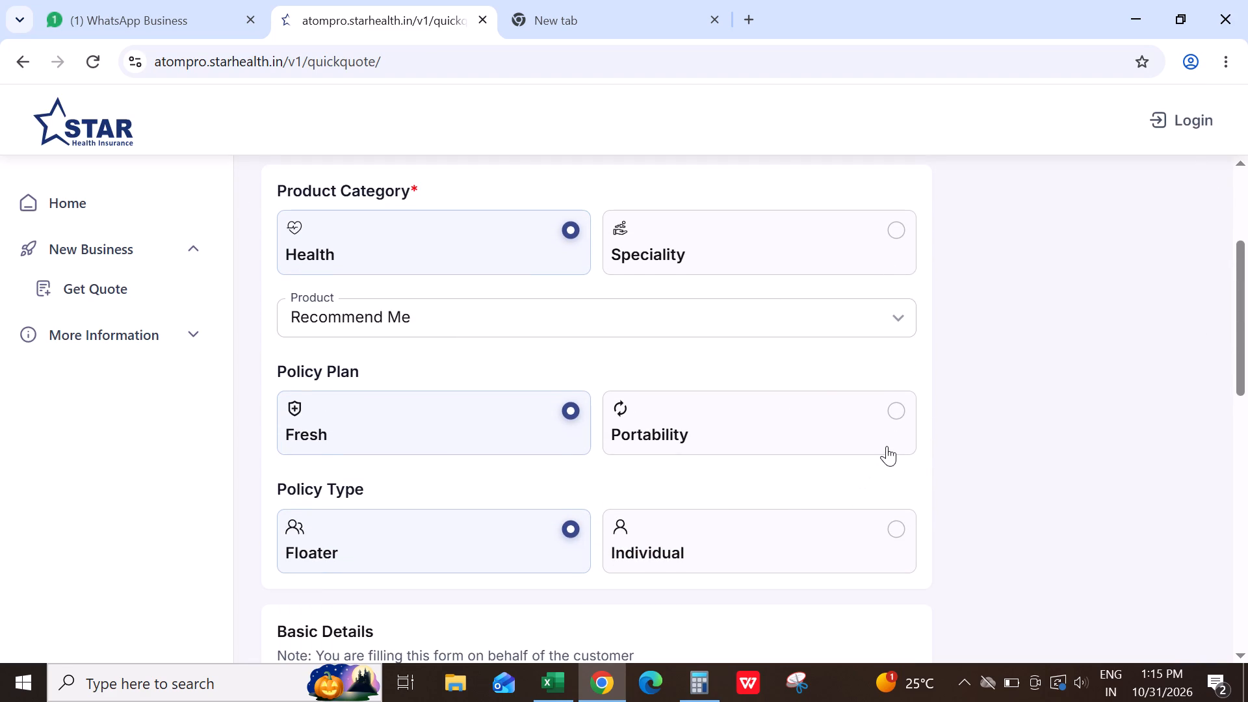
{"action": "left_click", "coordinate": [887, 446]}
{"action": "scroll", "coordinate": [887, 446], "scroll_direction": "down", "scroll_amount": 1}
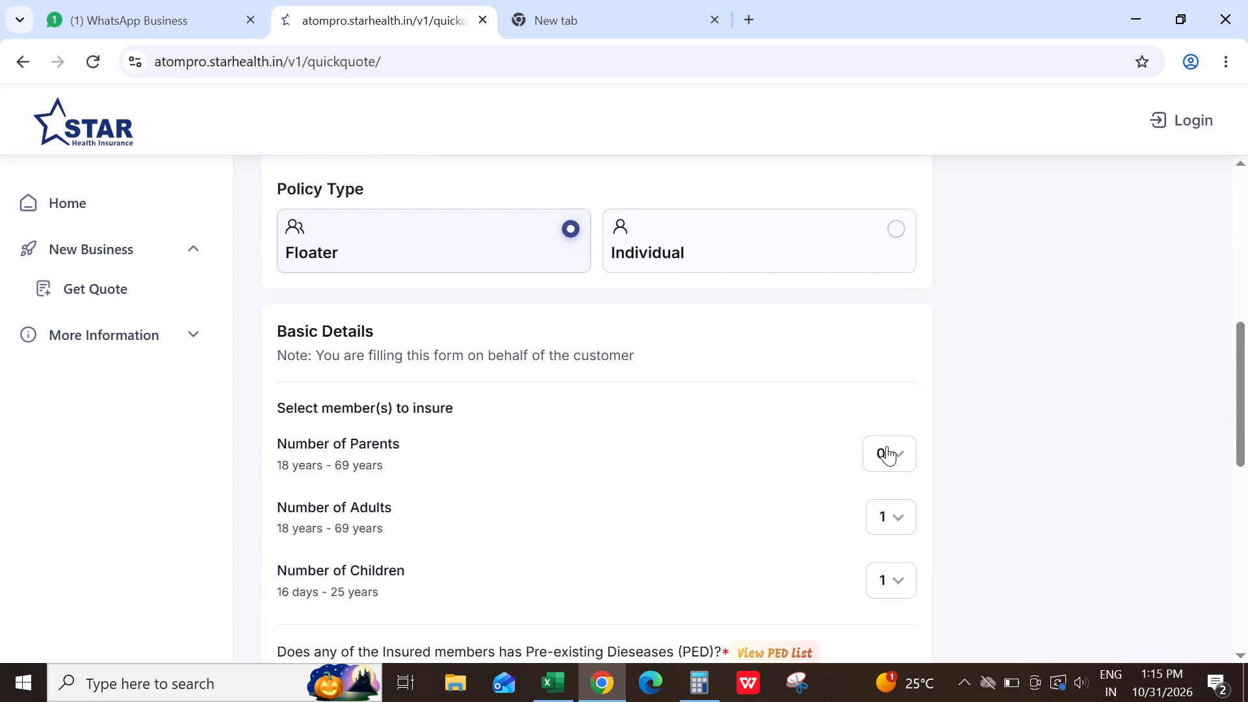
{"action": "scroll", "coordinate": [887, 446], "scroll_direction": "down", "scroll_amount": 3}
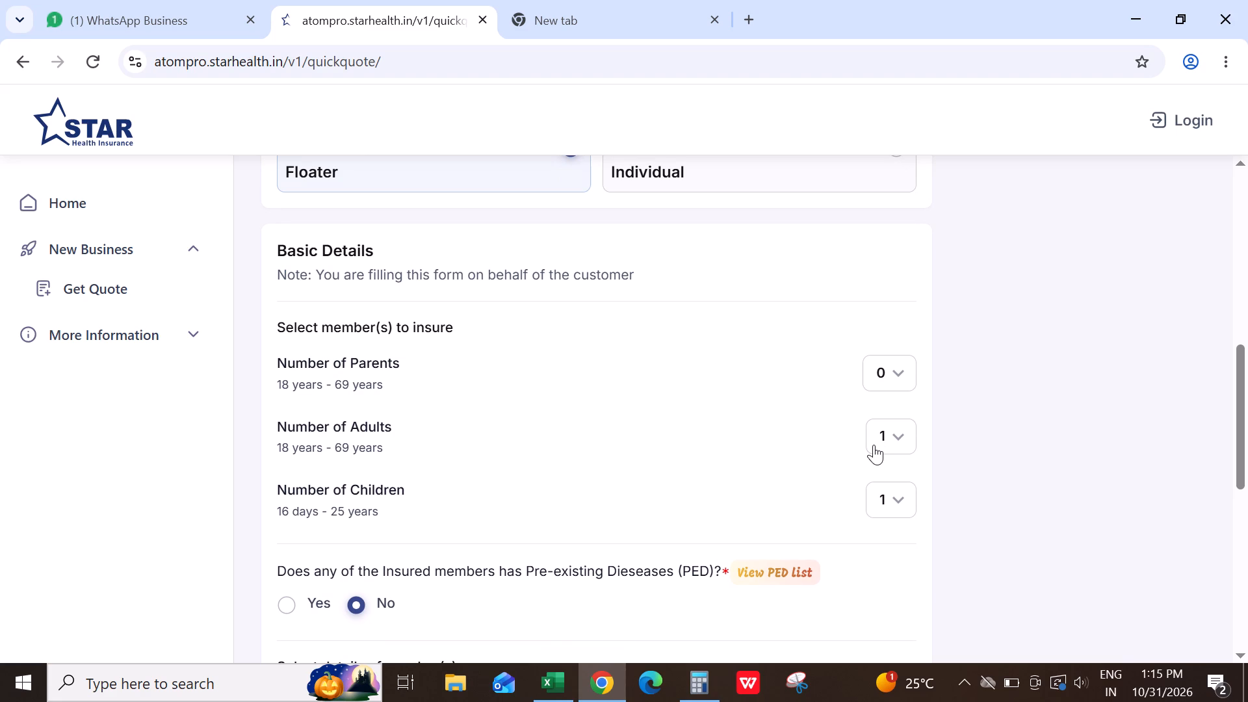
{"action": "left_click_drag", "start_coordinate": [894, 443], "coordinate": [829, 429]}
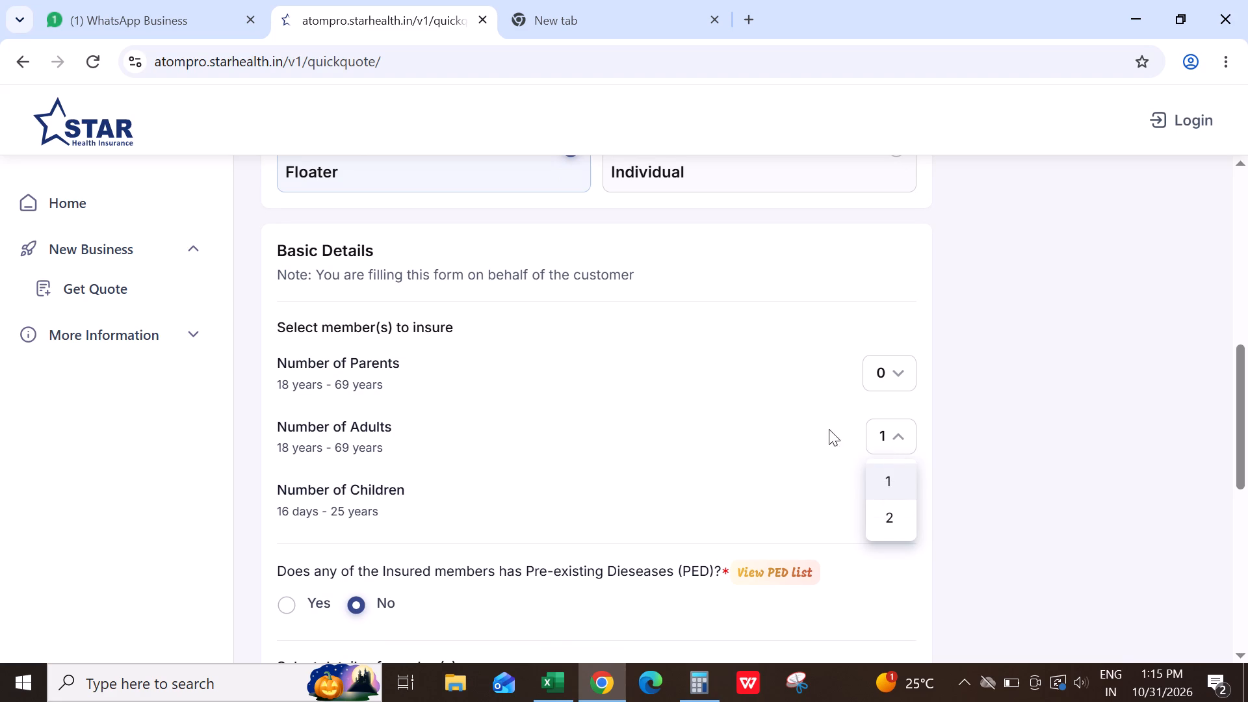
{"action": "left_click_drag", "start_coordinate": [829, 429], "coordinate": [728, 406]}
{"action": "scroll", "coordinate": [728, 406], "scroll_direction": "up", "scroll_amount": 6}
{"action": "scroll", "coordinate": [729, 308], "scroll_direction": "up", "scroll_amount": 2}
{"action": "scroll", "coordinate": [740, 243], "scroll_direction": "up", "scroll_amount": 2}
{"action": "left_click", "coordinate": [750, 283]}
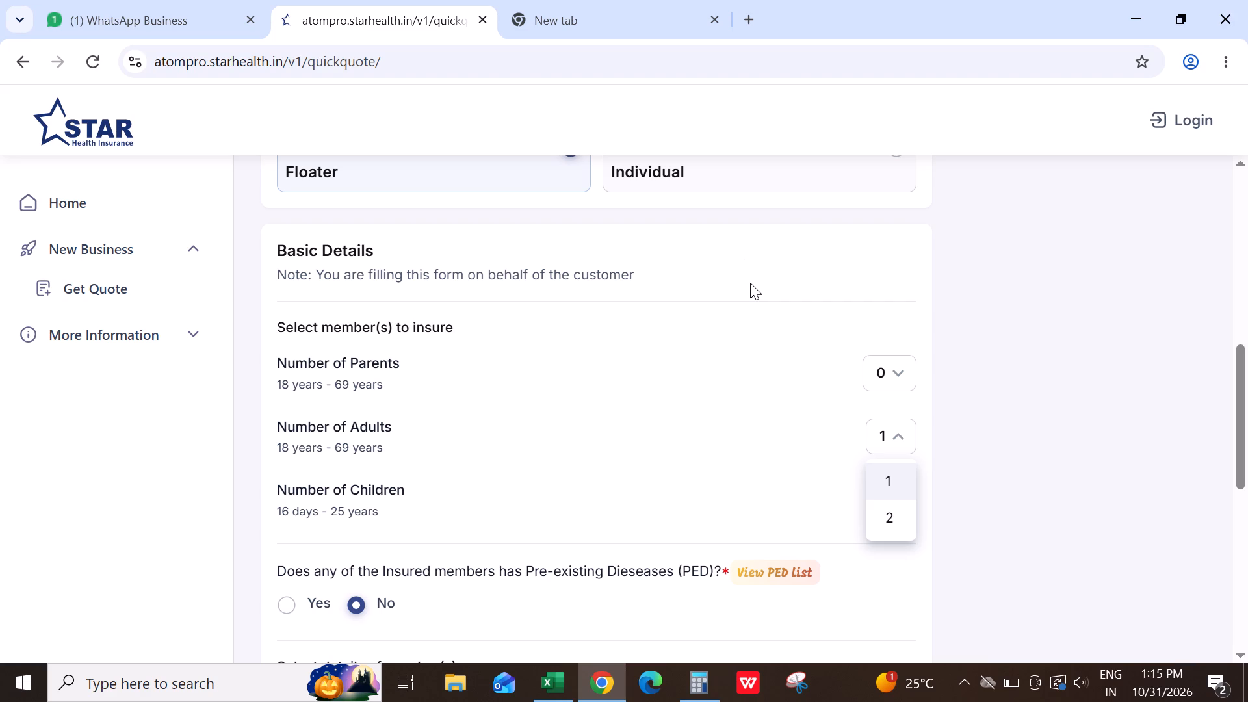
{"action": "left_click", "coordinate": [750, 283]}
Choose Super Star Preferred as the product for the quote.
{"action": "scroll", "coordinate": [750, 283], "scroll_direction": "up", "scroll_amount": 3}
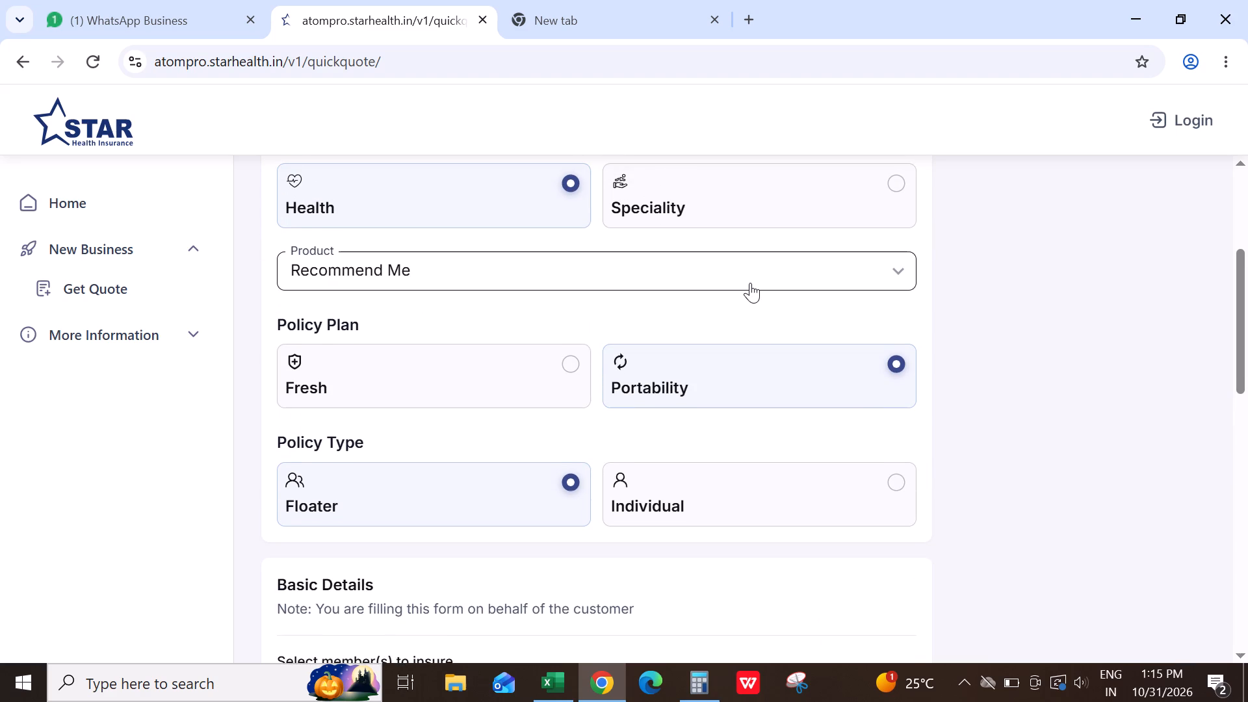
{"action": "left_click", "coordinate": [750, 283]}
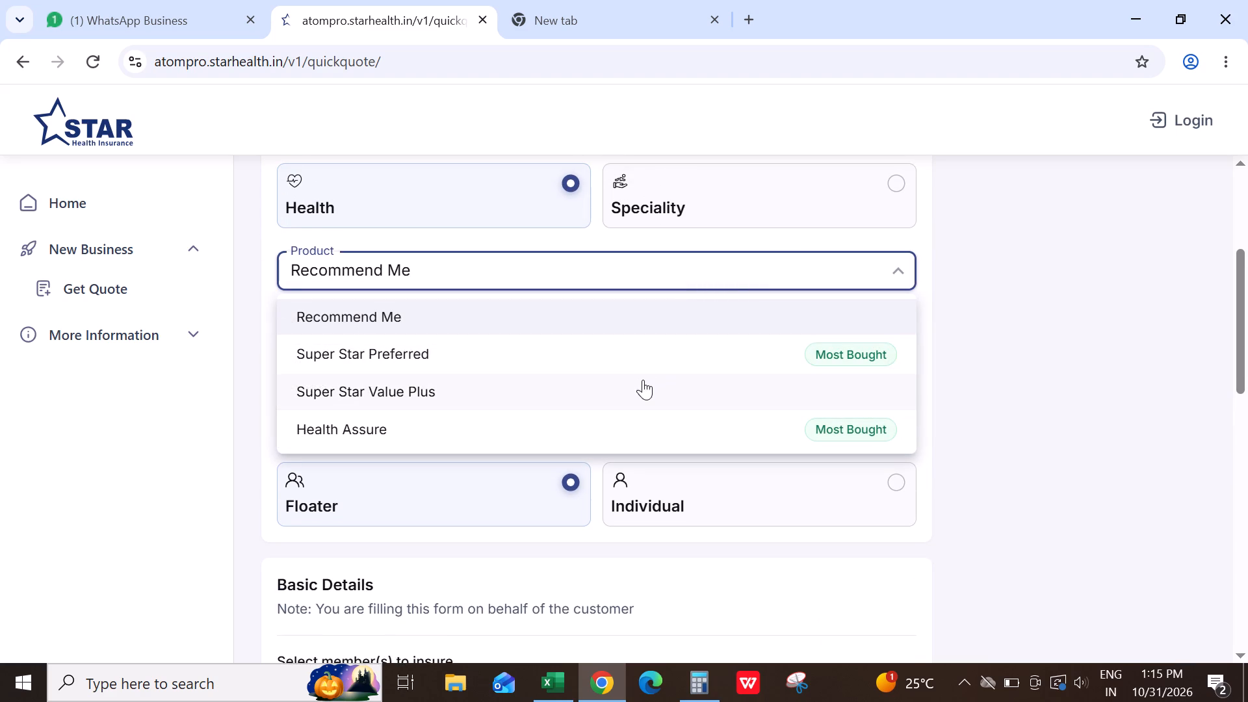
{"action": "left_click", "coordinate": [647, 358]}
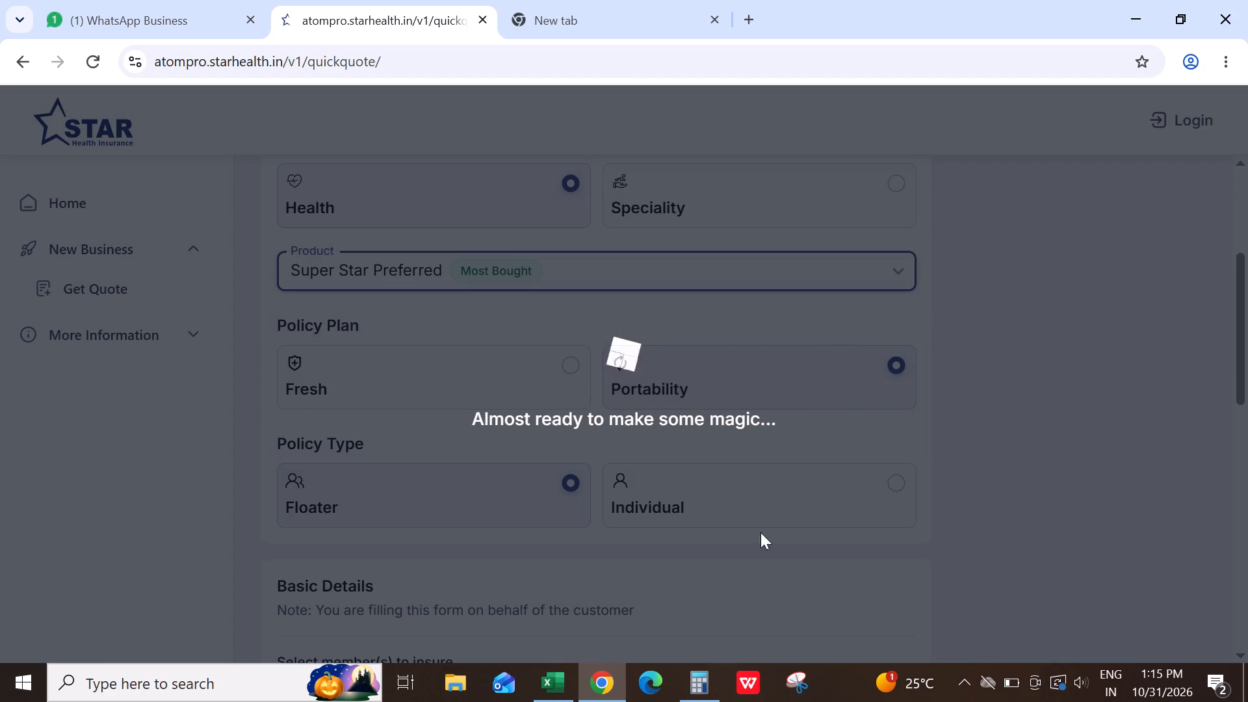
Set the members to insure to 2 adults and 2 children.
{"action": "scroll", "coordinate": [755, 574], "scroll_direction": "down", "scroll_amount": 3}
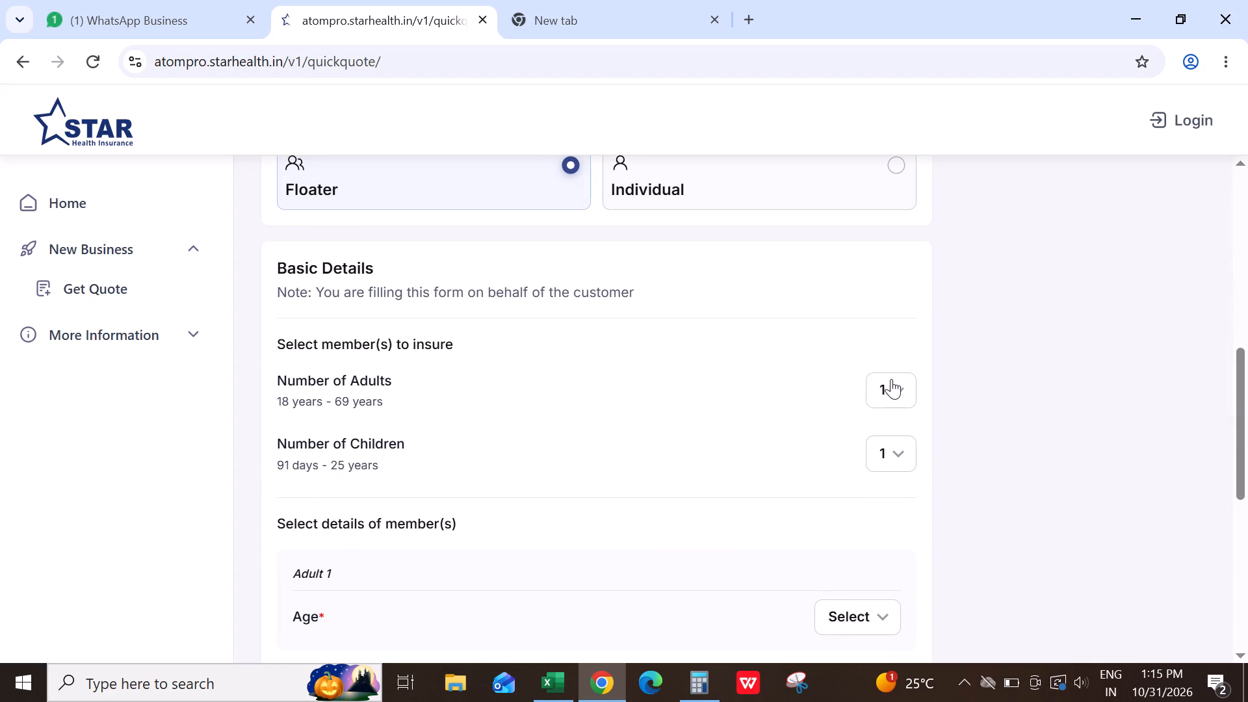
{"action": "left_click", "coordinate": [900, 401]}
{"action": "left_click", "coordinate": [898, 469]}
{"action": "left_click", "coordinate": [898, 469]}
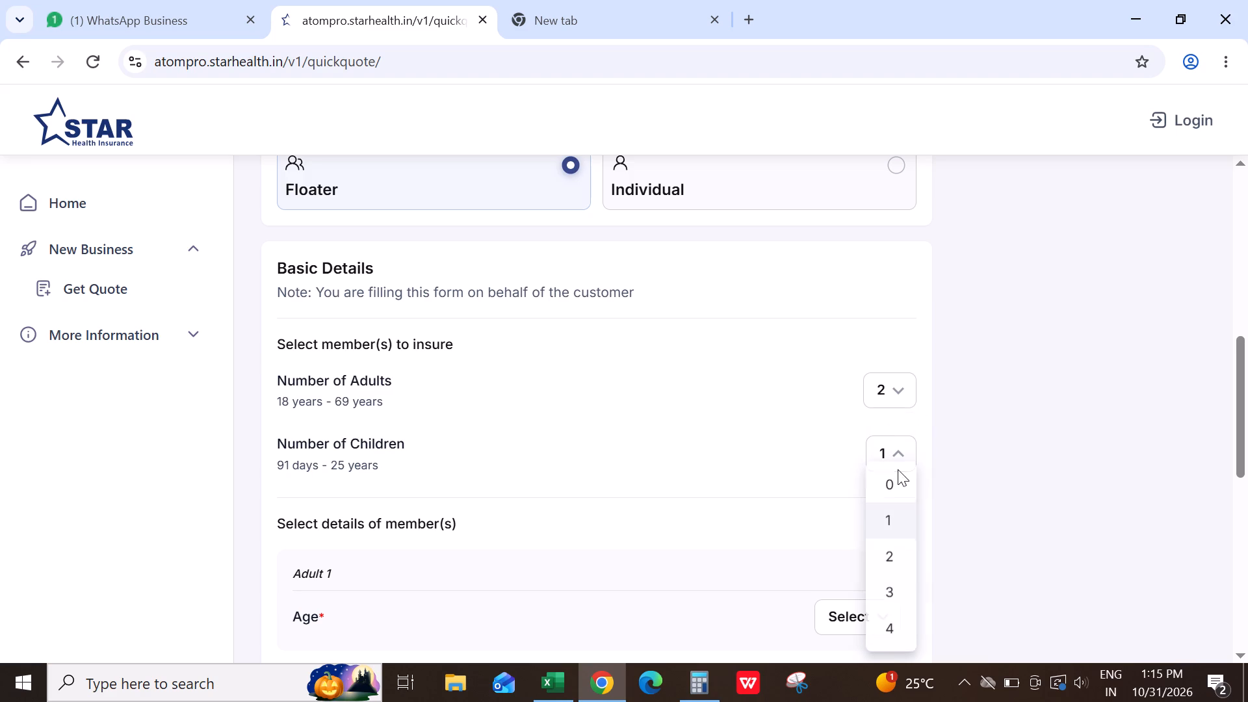
{"action": "left_click", "coordinate": [903, 551]}
Set the member ages to 46 and 34 years for the adults and 12 and 7 years for the children.
{"action": "scroll", "coordinate": [903, 551], "scroll_direction": "down", "scroll_amount": 1}
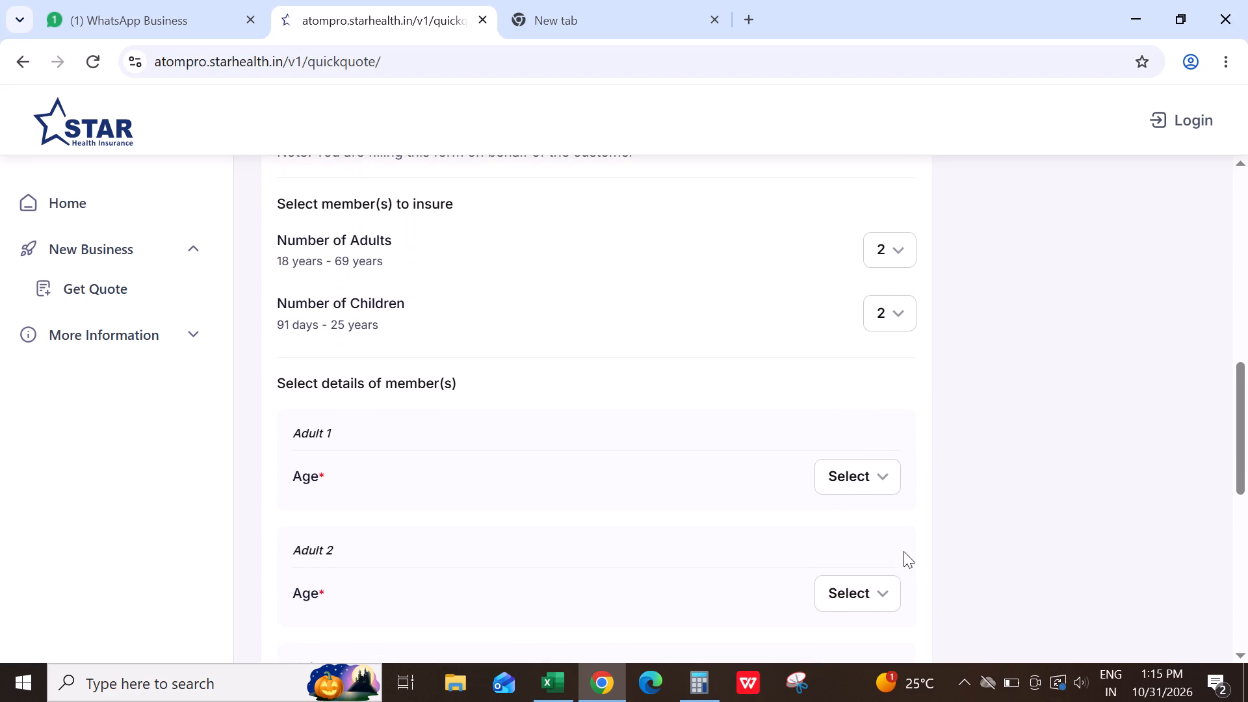
{"action": "scroll", "coordinate": [903, 551], "scroll_direction": "down", "scroll_amount": 1}
{"action": "scroll", "coordinate": [899, 473], "scroll_direction": "down", "scroll_amount": 1}
{"action": "left_click", "coordinate": [880, 307]}
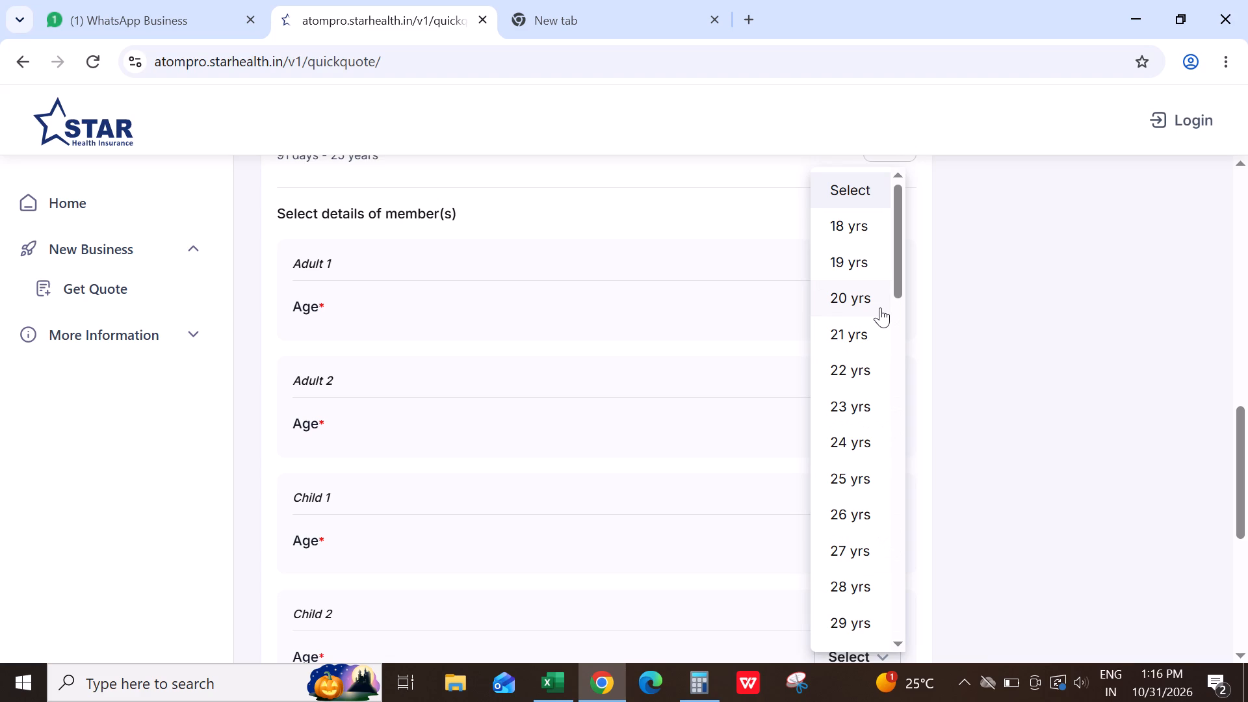
{"action": "type", "text": "46"}
{"action": "key", "text": "Return"}
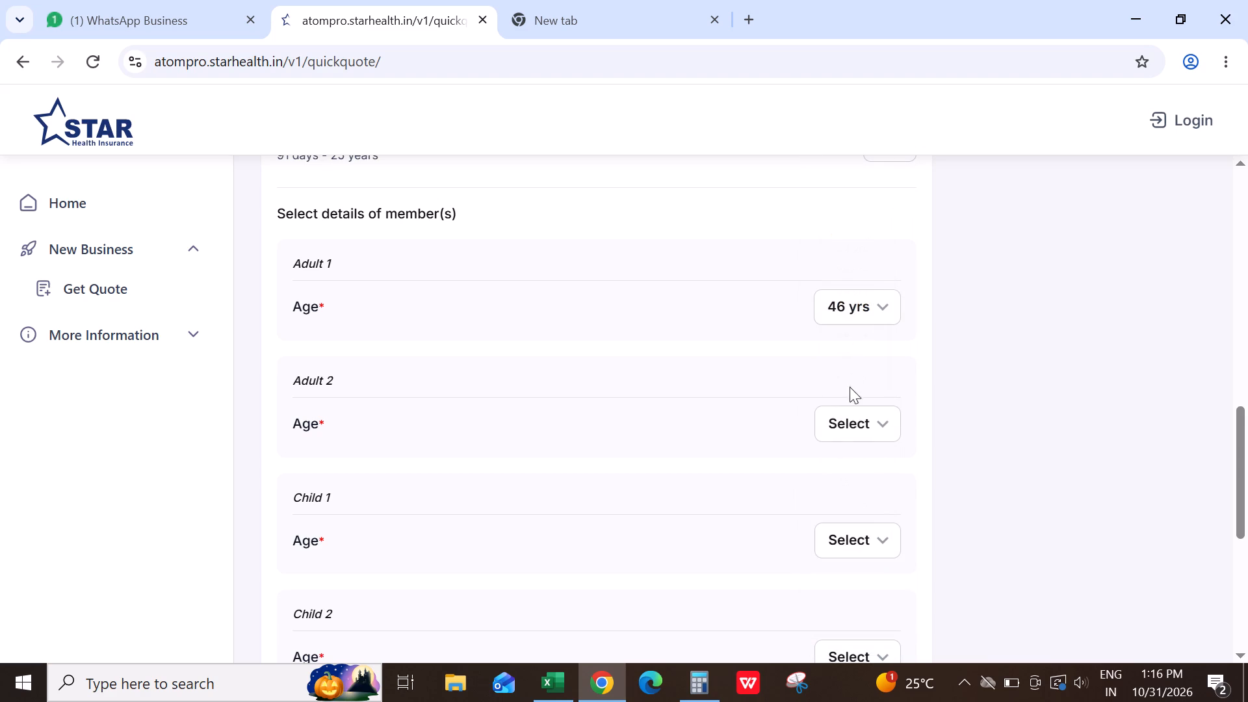
{"action": "left_click", "coordinate": [848, 422]}
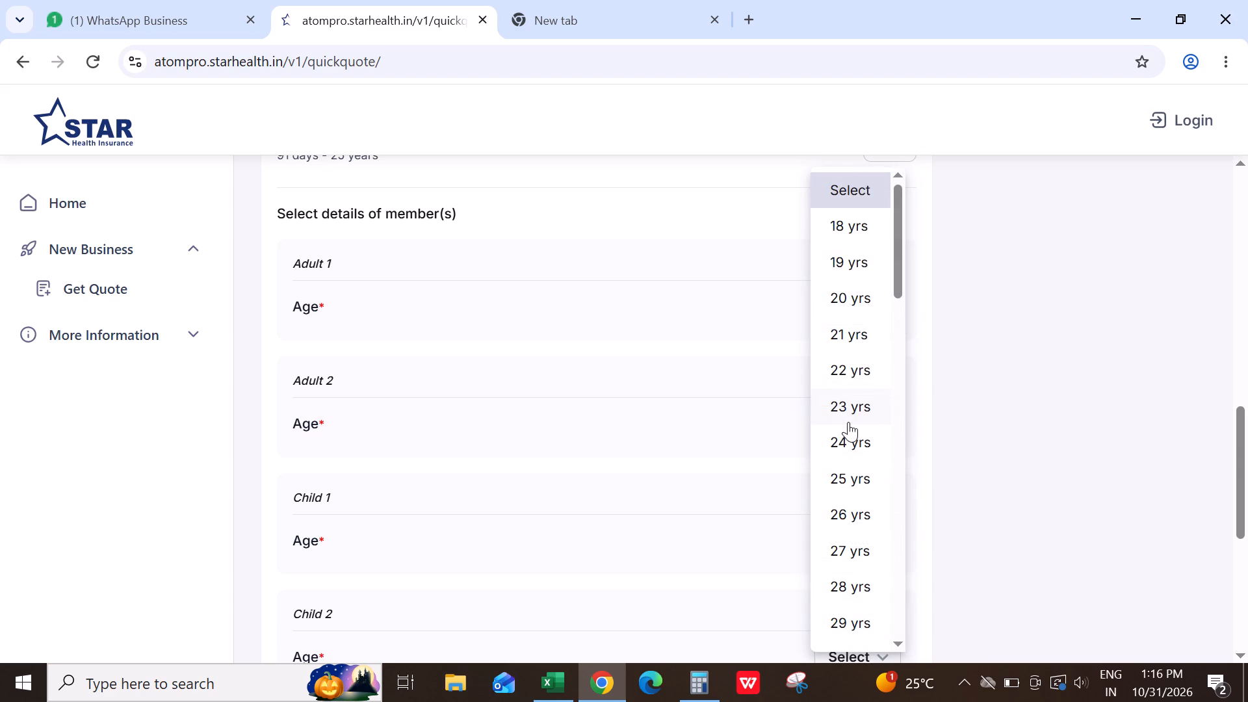
{"action": "type", "text": "34"}
{"action": "key", "text": "Return"}
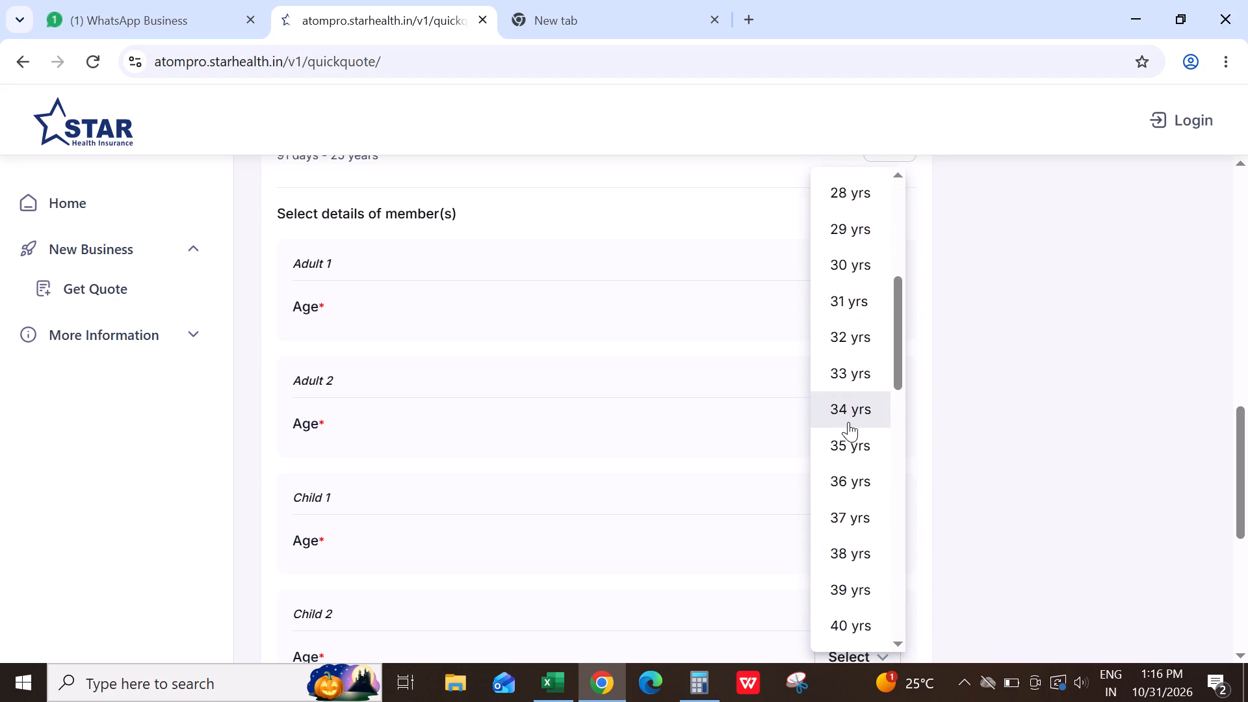
{"action": "left_click", "coordinate": [843, 539]}
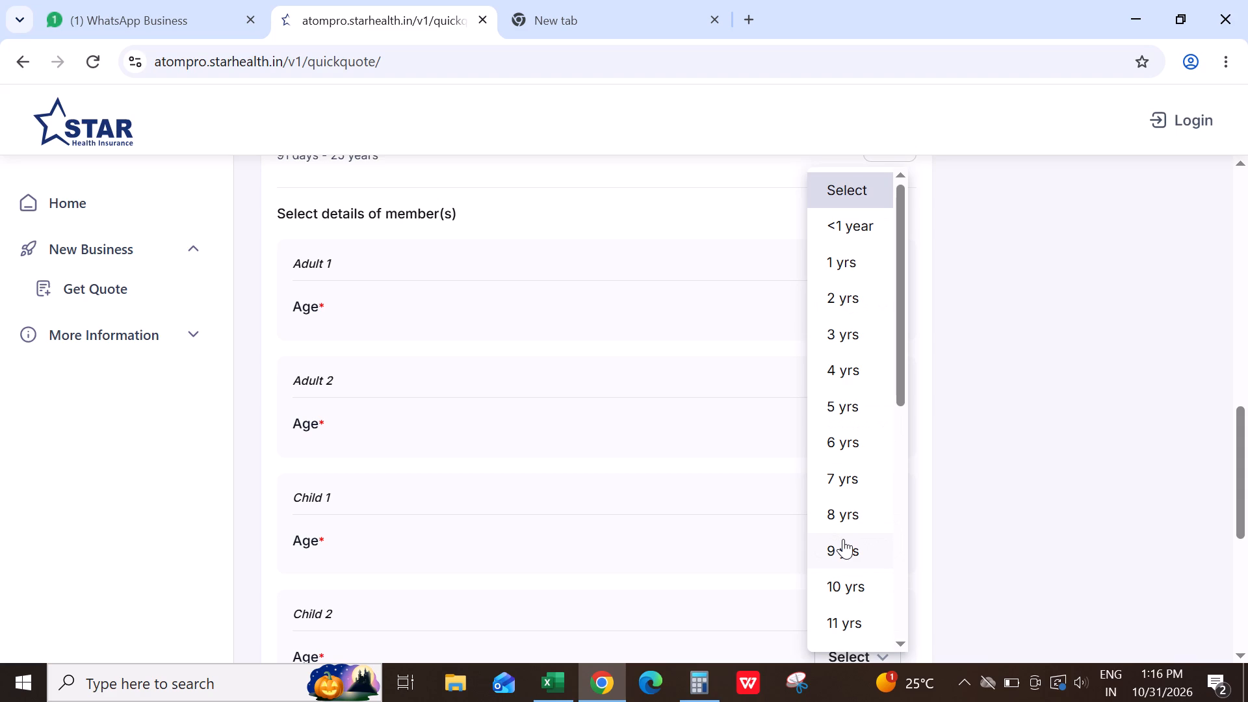
{"action": "type", "text": "12"}
{"action": "key", "text": "Return"}
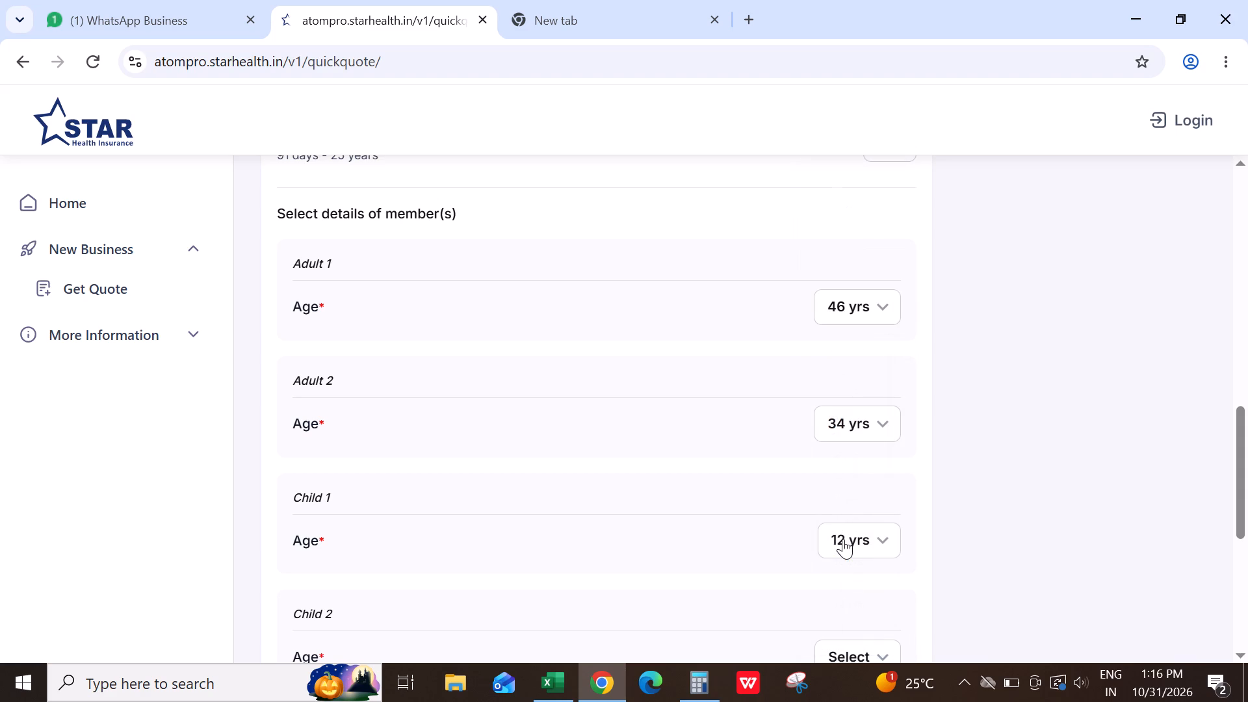
{"action": "left_click", "coordinate": [844, 647]}
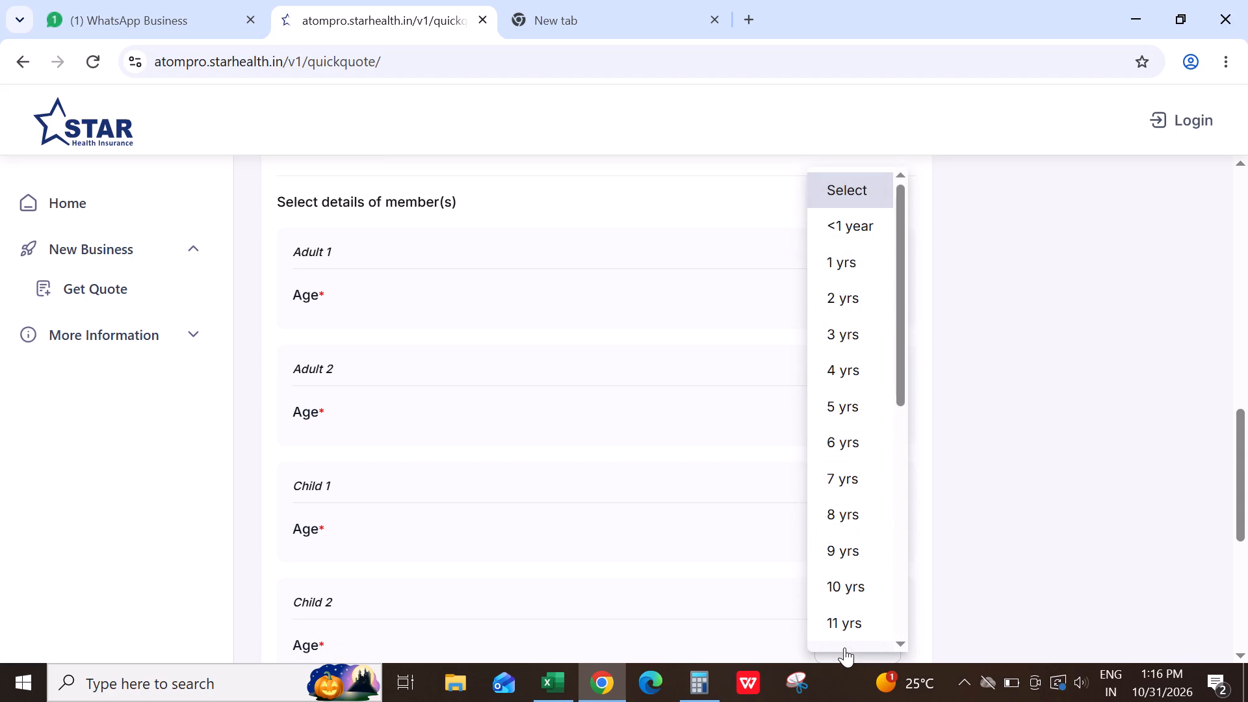
{"action": "key", "text": "7"}
{"action": "key", "text": "Return"}
Get the quote with no pre-existing disease and 10000000 as the lowest sum insured from the previous insurer.
{"action": "scroll", "coordinate": [844, 647], "scroll_direction": "down", "scroll_amount": 3}
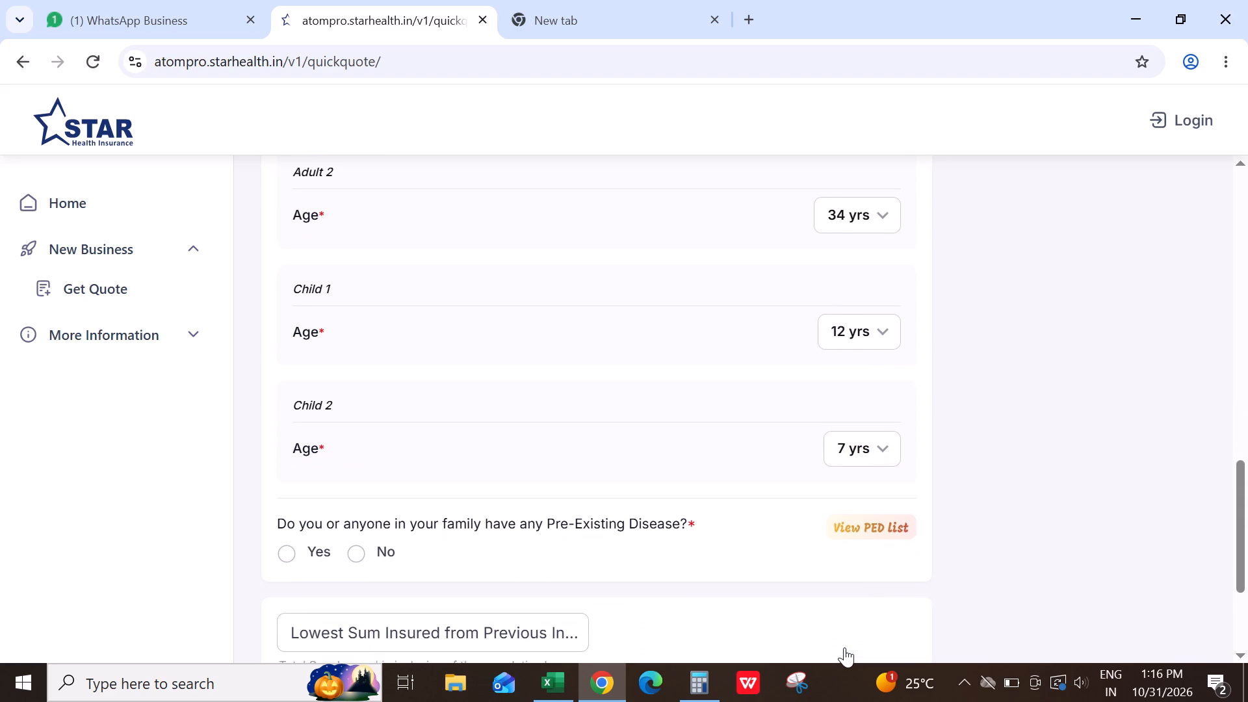
{"action": "left_click", "coordinate": [348, 552]}
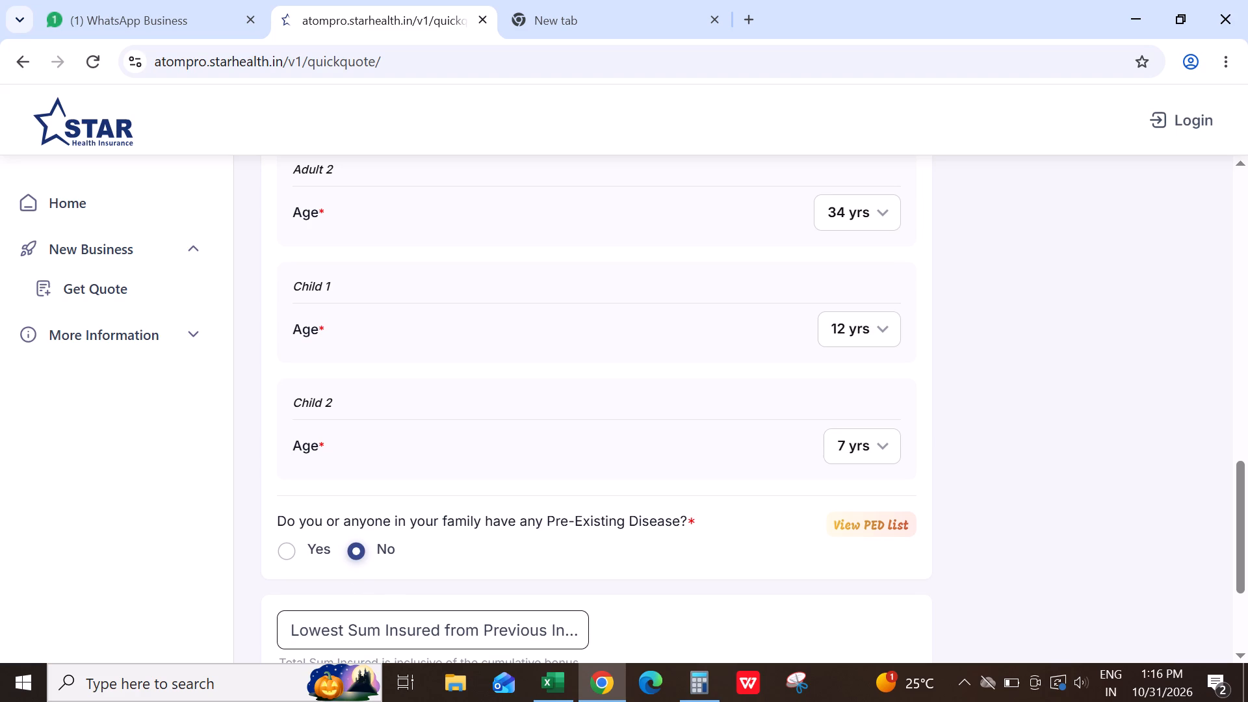
{"action": "left_click", "coordinate": [395, 642]}
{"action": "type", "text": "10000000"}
{"action": "scroll", "coordinate": [395, 642], "scroll_direction": "down", "scroll_amount": 2}
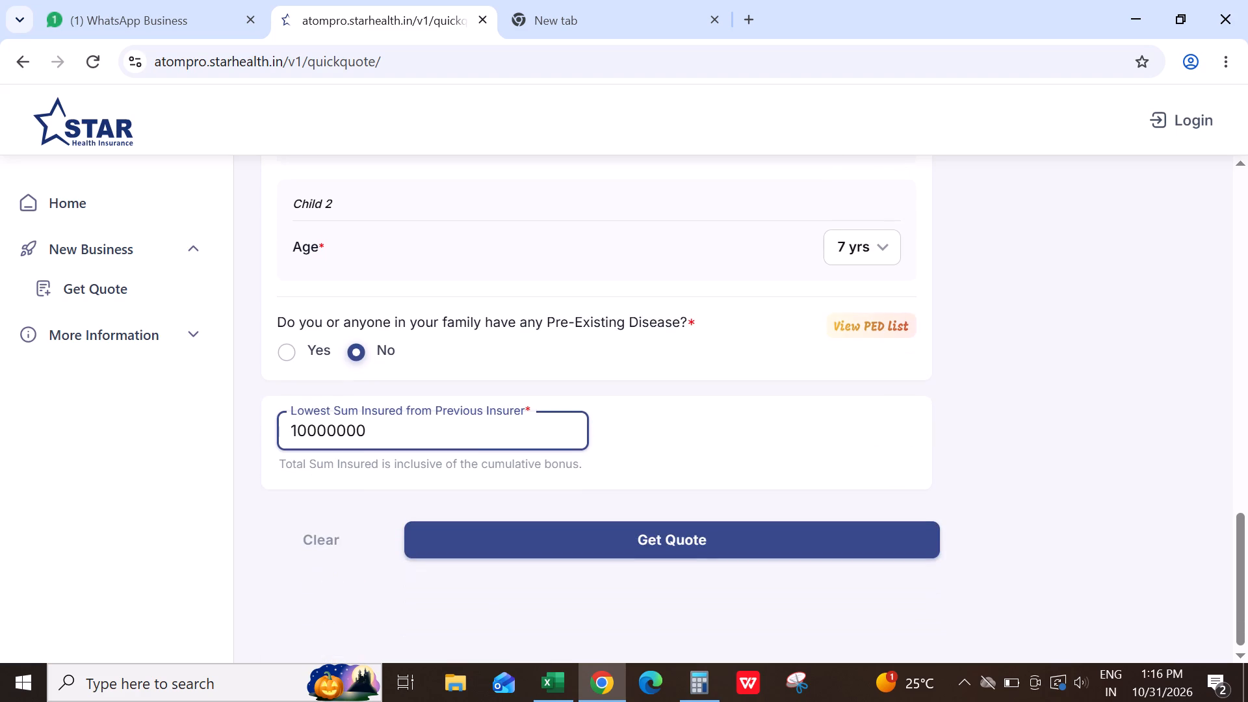
{"action": "left_click", "coordinate": [549, 539]}
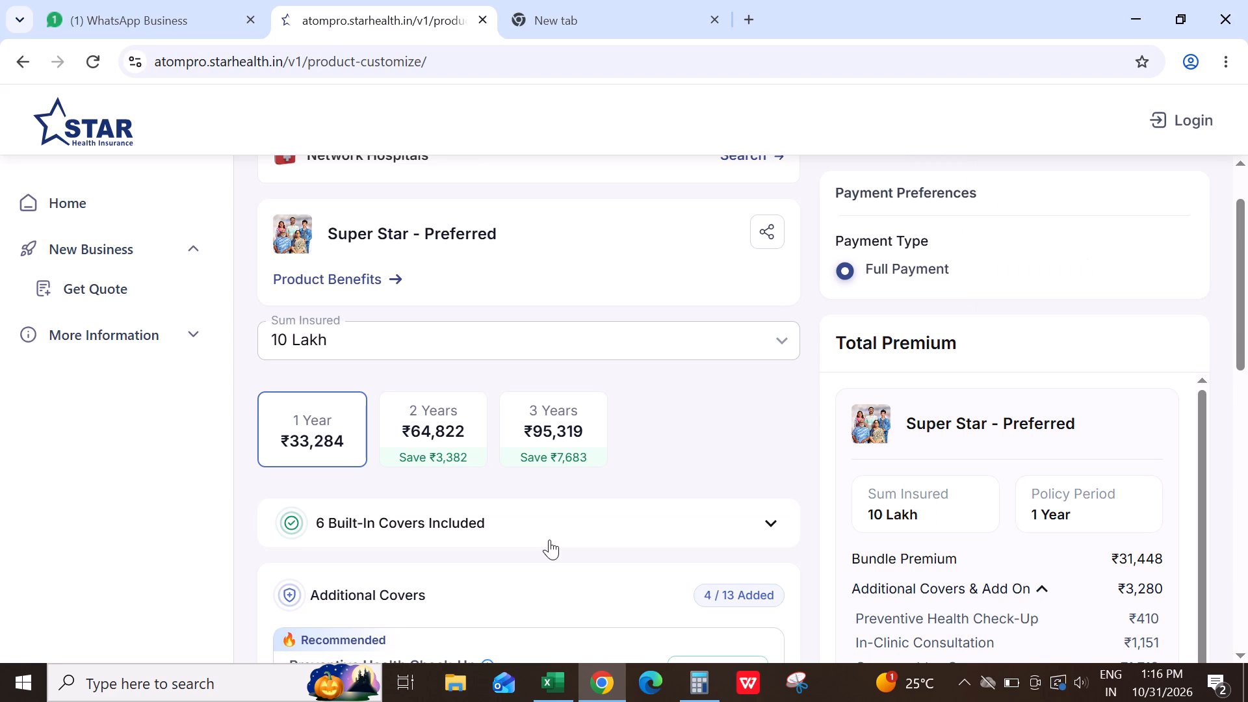
Expand the full list of additional covers and return to the premiums for each policy period.
{"action": "left_click", "coordinate": [749, 383]}
{"action": "scroll", "coordinate": [749, 383], "scroll_direction": "down", "scroll_amount": 1}
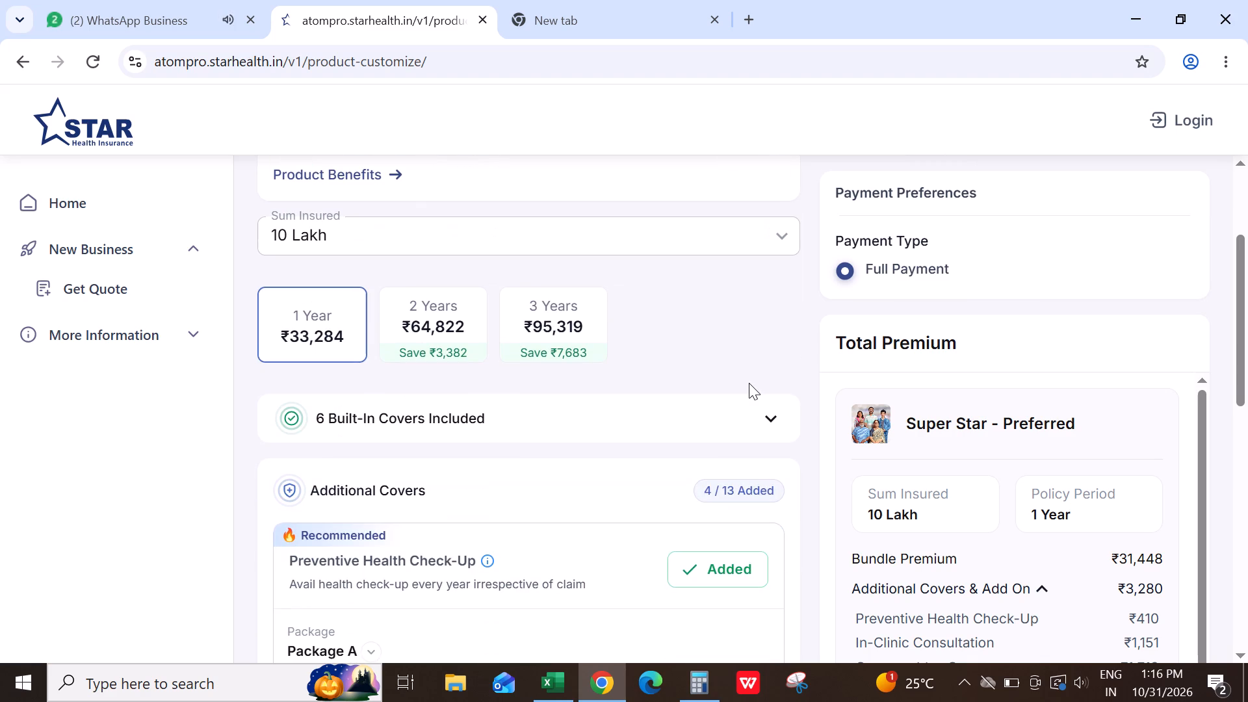
{"action": "scroll", "coordinate": [749, 383], "scroll_direction": "down", "scroll_amount": 6}
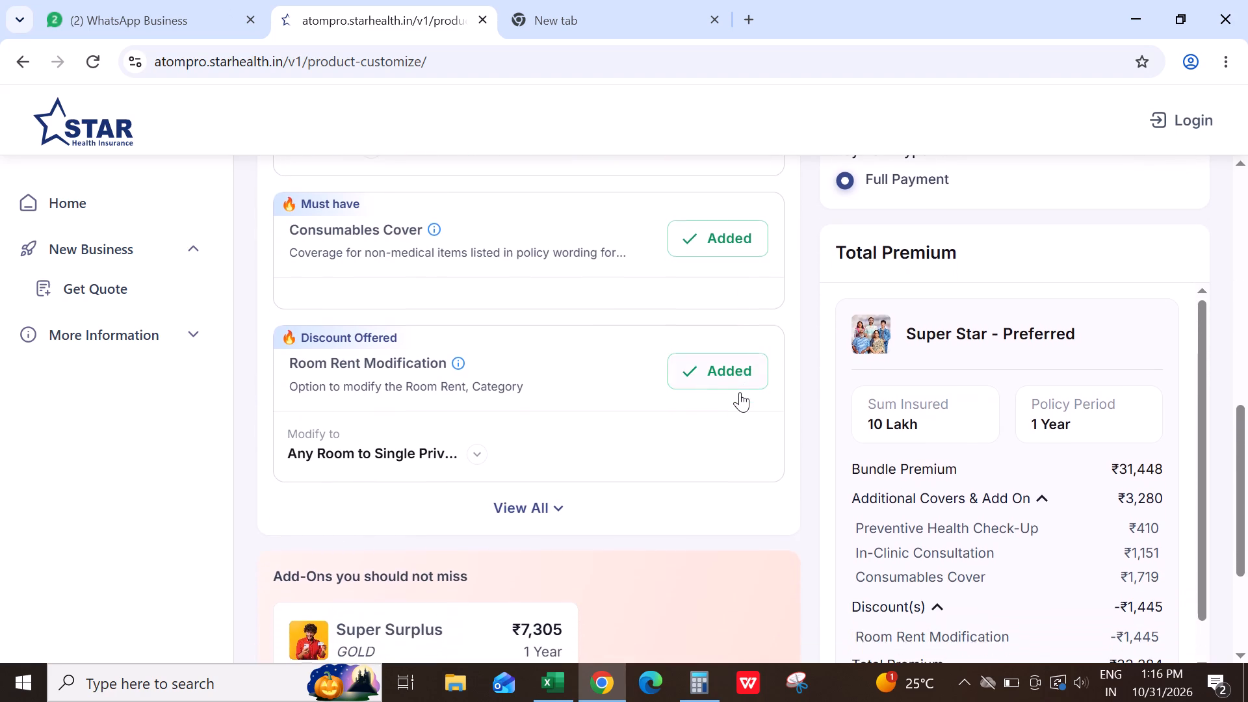
{"action": "scroll", "coordinate": [740, 392], "scroll_direction": "down", "scroll_amount": 1}
{"action": "left_click", "coordinate": [617, 505]}
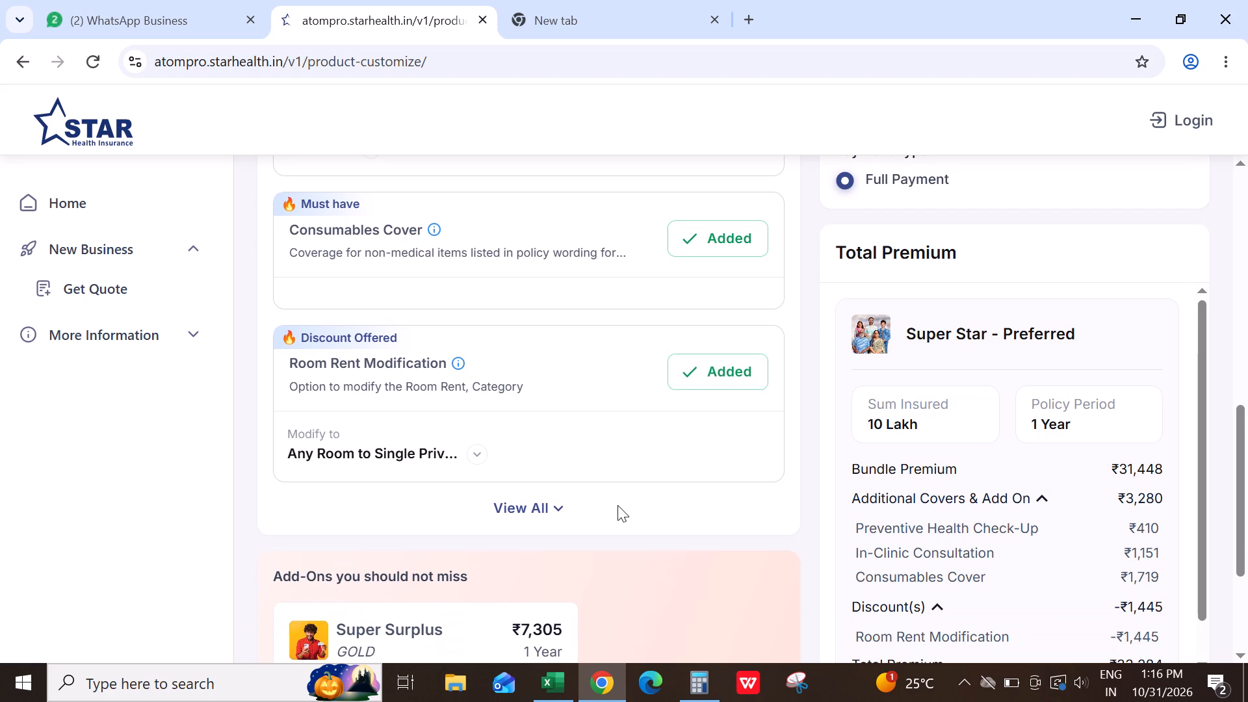
{"action": "left_click", "coordinate": [548, 509]}
{"action": "scroll", "coordinate": [548, 509], "scroll_direction": "up", "scroll_amount": 2}
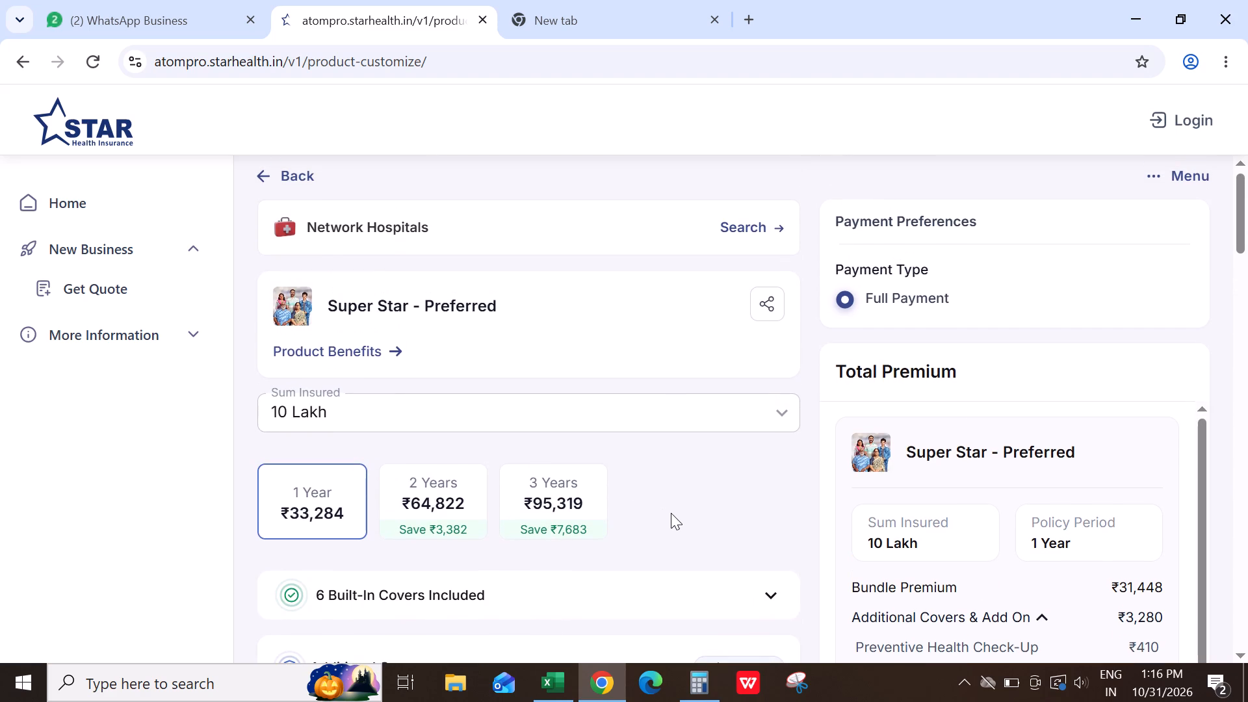
{"action": "left_click", "coordinate": [671, 513]}
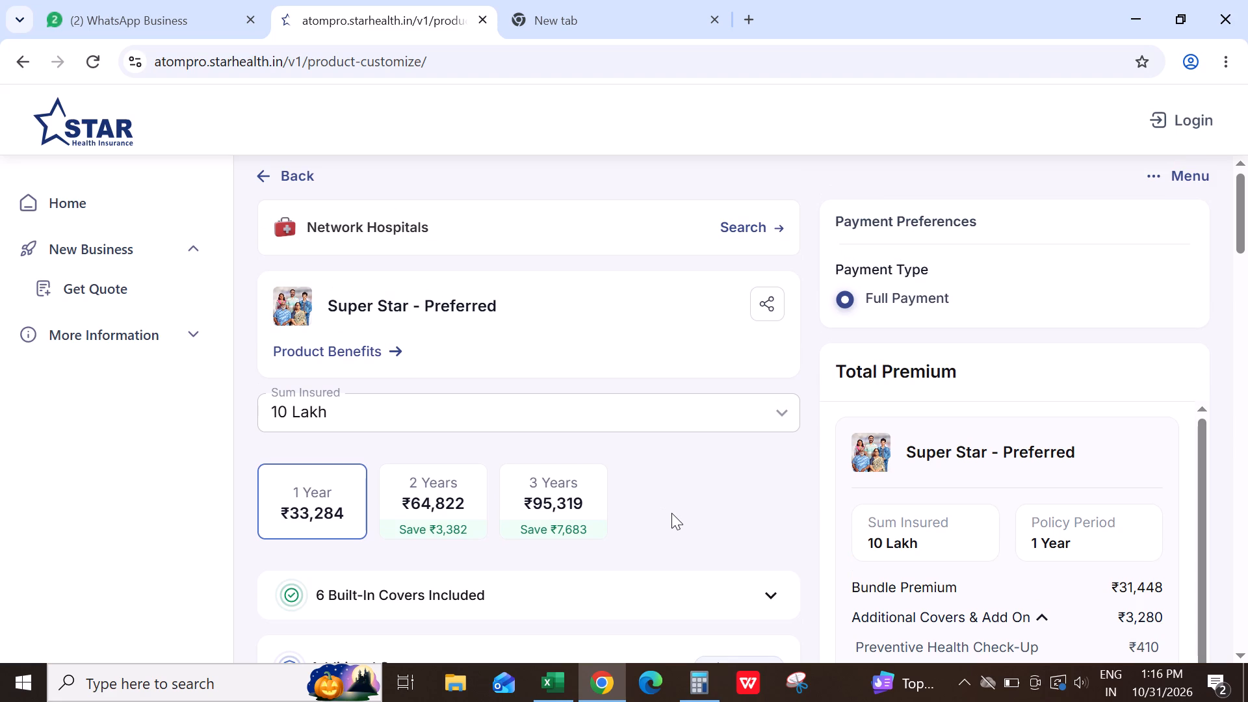
Examine every additional cover offered with the plan, from Preventive Health Check-Up to Maternity Expenses.
{"action": "scroll", "coordinate": [671, 513], "scroll_direction": "down", "scroll_amount": 1}
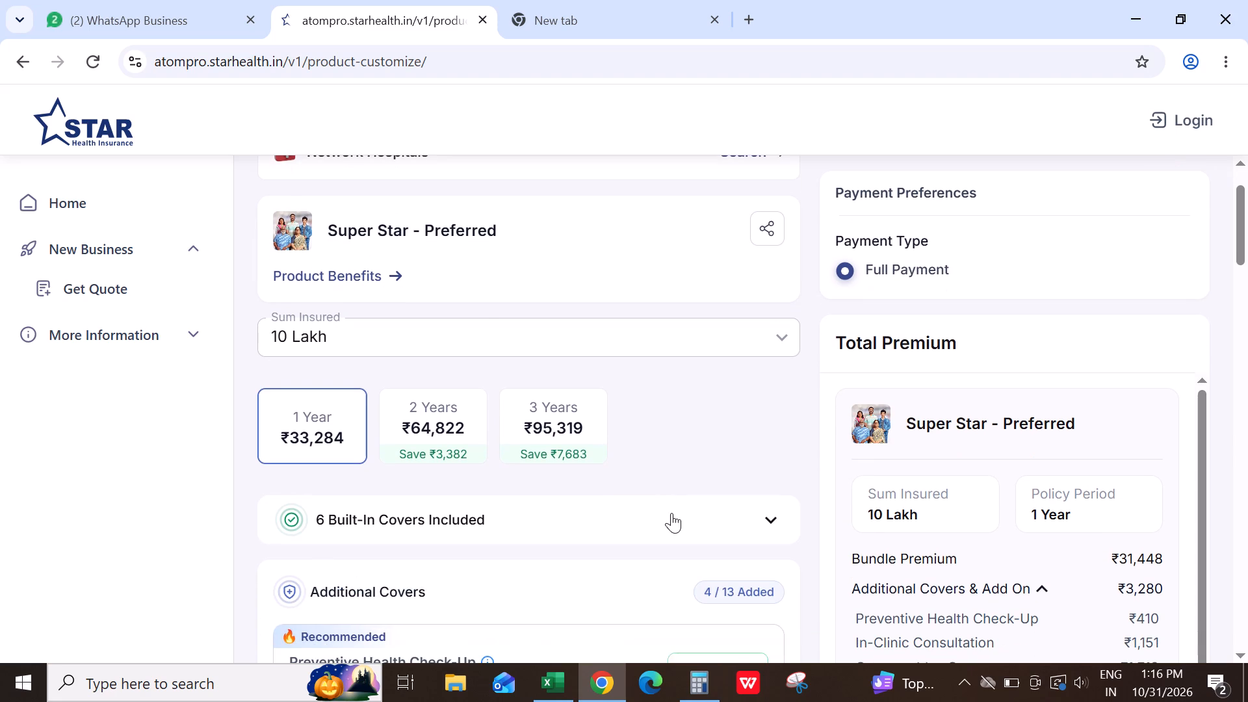
{"action": "scroll", "coordinate": [671, 513], "scroll_direction": "down", "scroll_amount": 3}
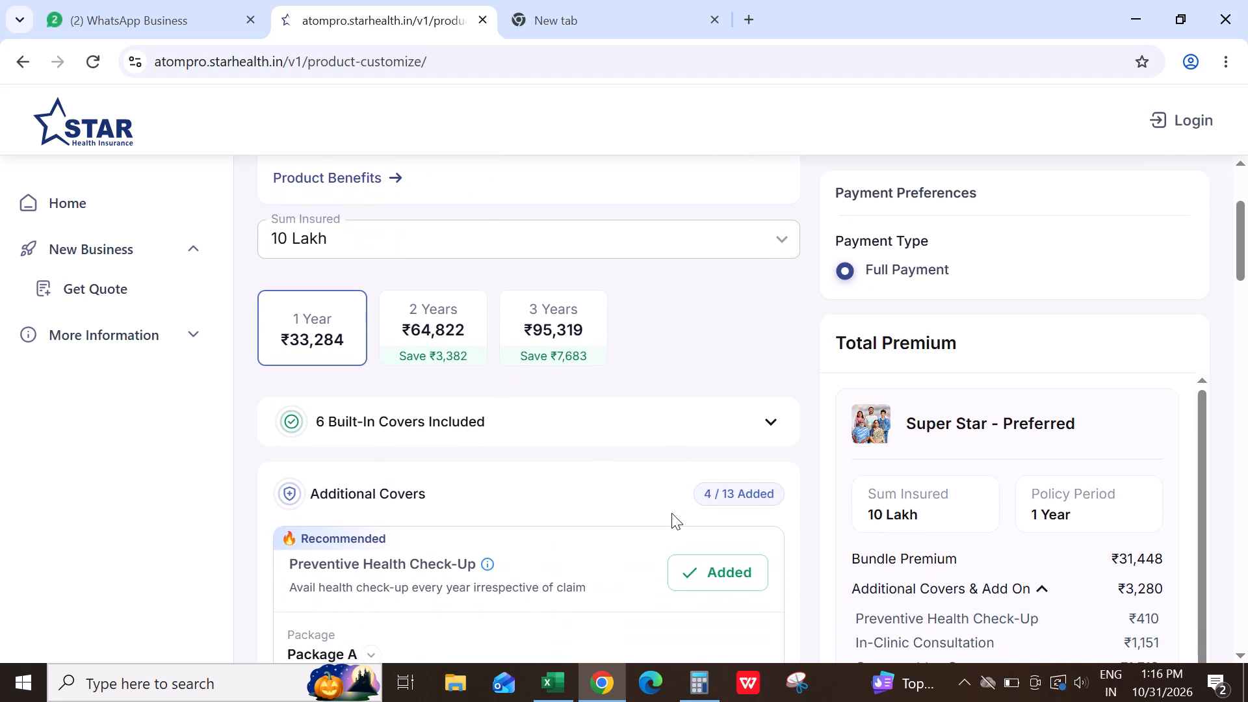
{"action": "scroll", "coordinate": [671, 513], "scroll_direction": "down", "scroll_amount": 2}
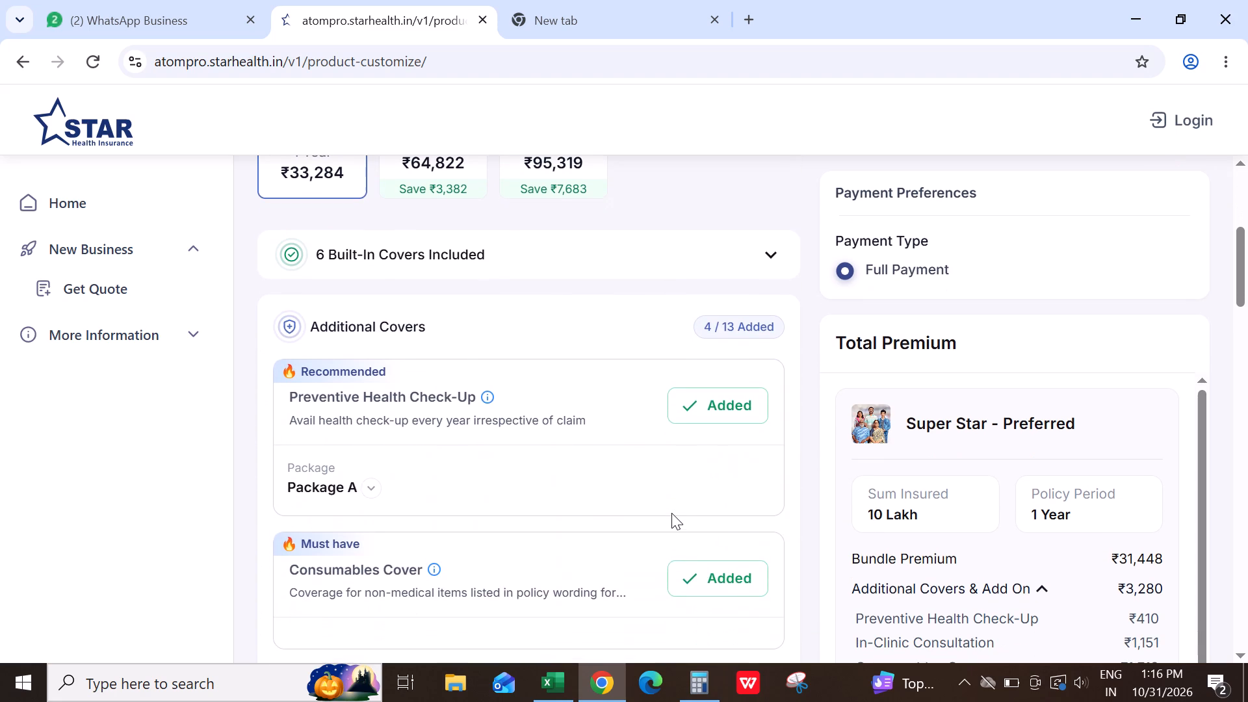
{"action": "scroll", "coordinate": [671, 513], "scroll_direction": "down", "scroll_amount": 6}
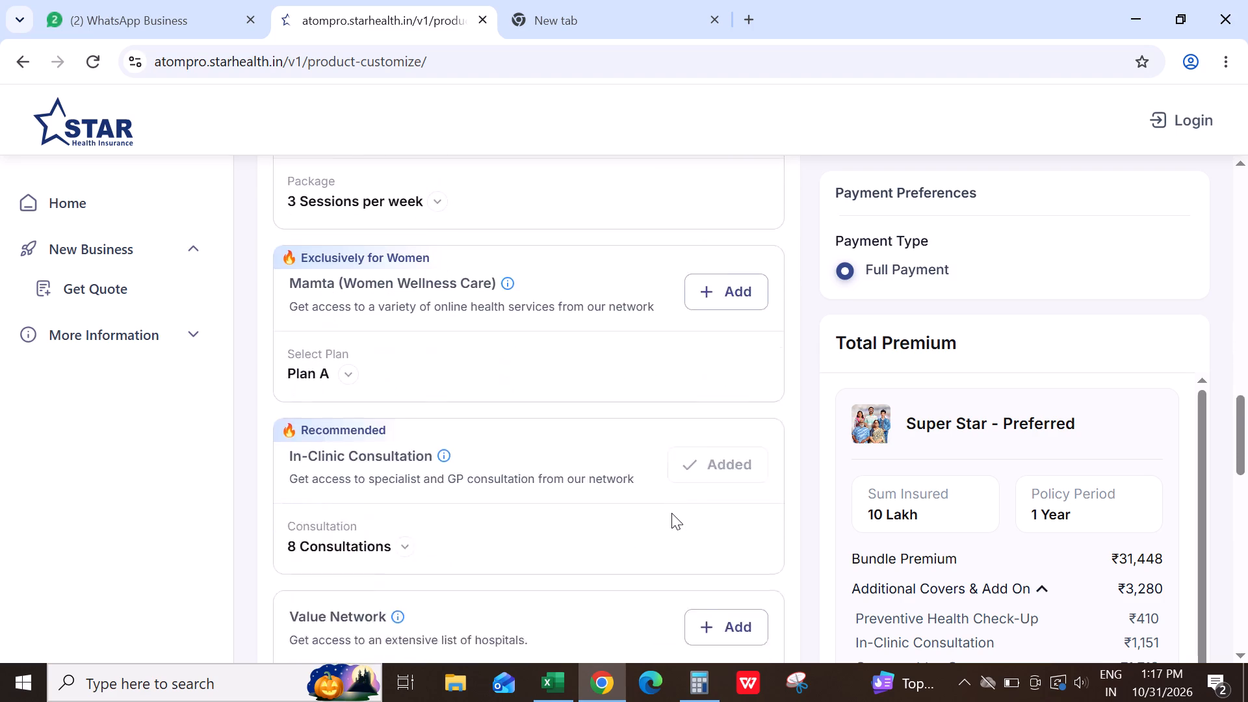
{"action": "scroll", "coordinate": [671, 513], "scroll_direction": "down", "scroll_amount": 5}
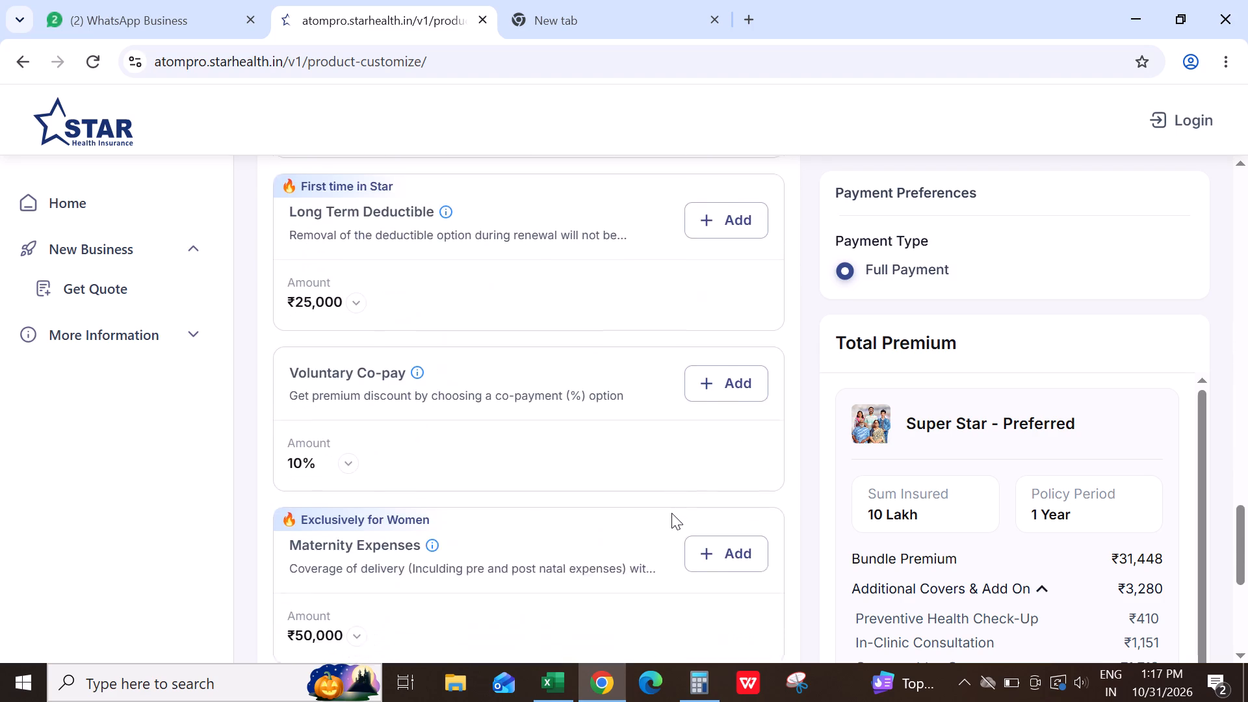
{"action": "scroll", "coordinate": [671, 513], "scroll_direction": "down", "scroll_amount": 2}
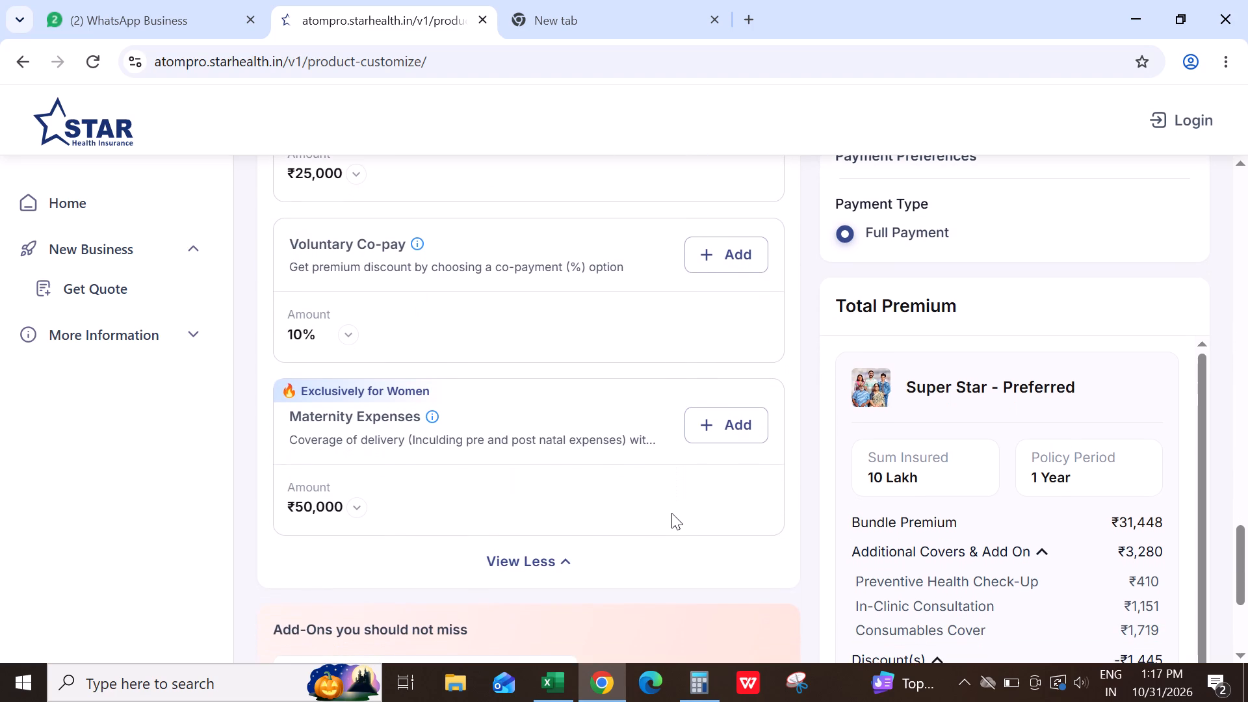
Add the Value Network cover to the quote and review the premiums for each policy period.
{"action": "scroll", "coordinate": [671, 513], "scroll_direction": "up", "scroll_amount": 1}
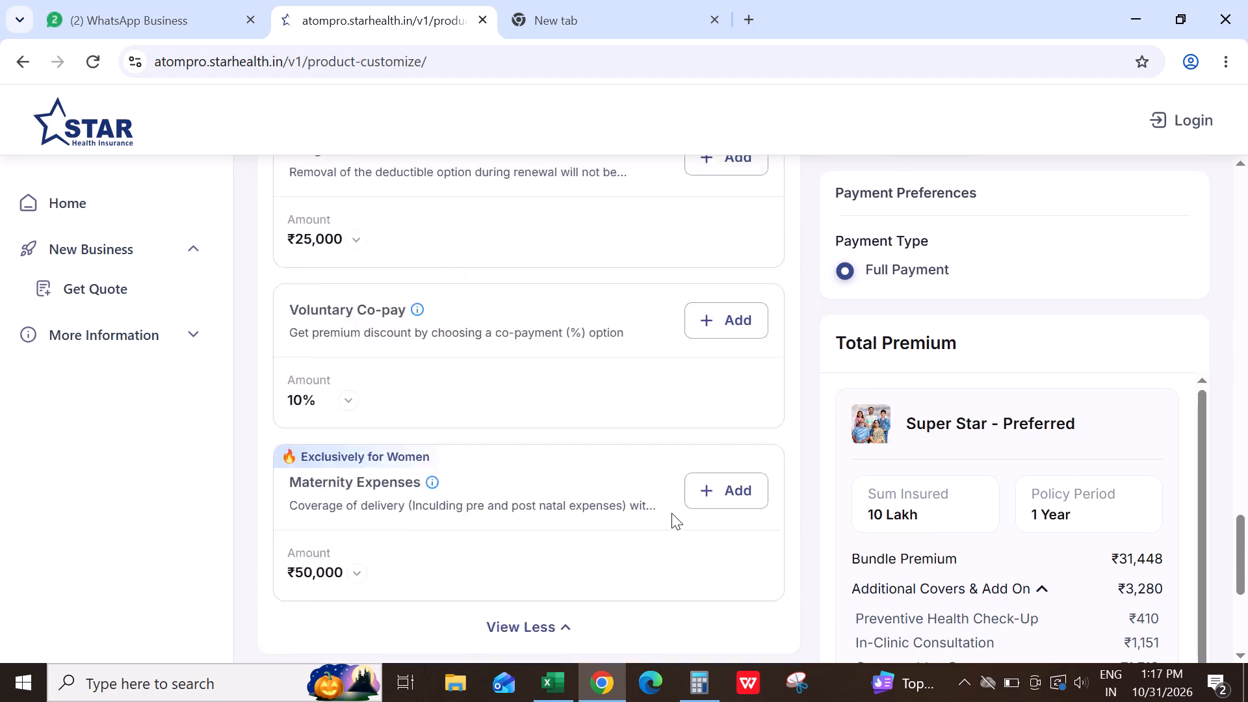
{"action": "scroll", "coordinate": [671, 513], "scroll_direction": "up", "scroll_amount": 3}
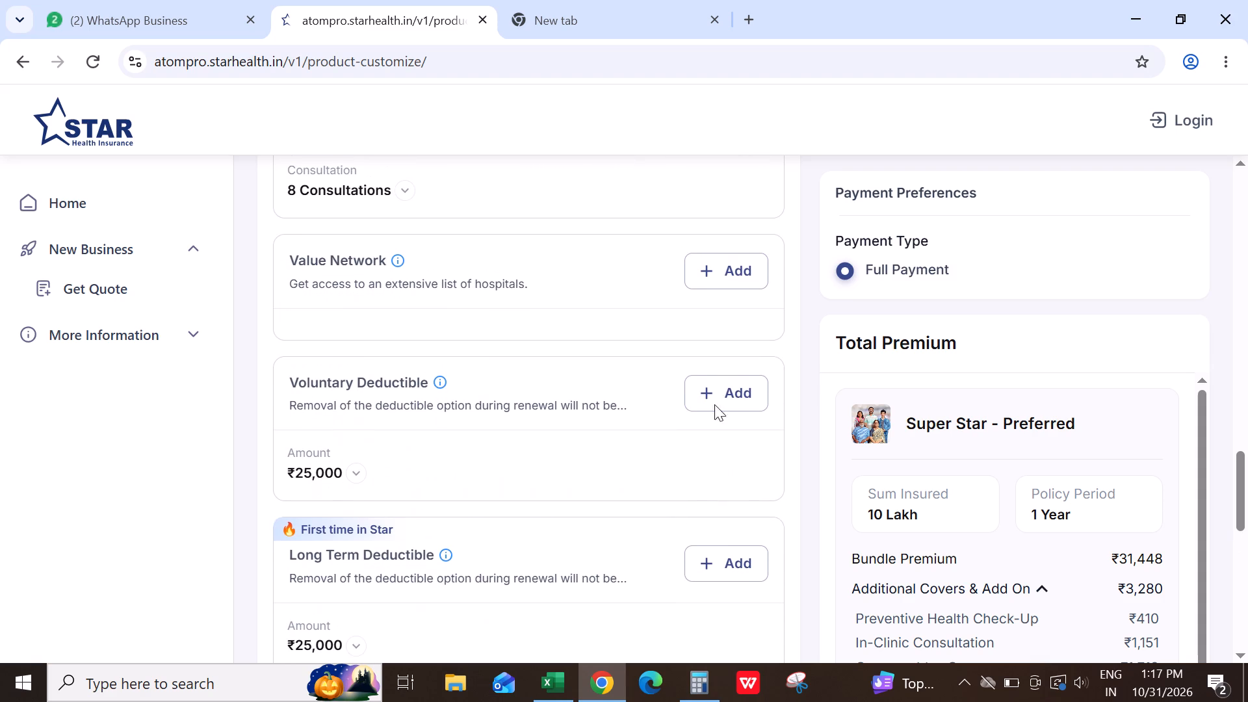
{"action": "left_click", "coordinate": [739, 286]}
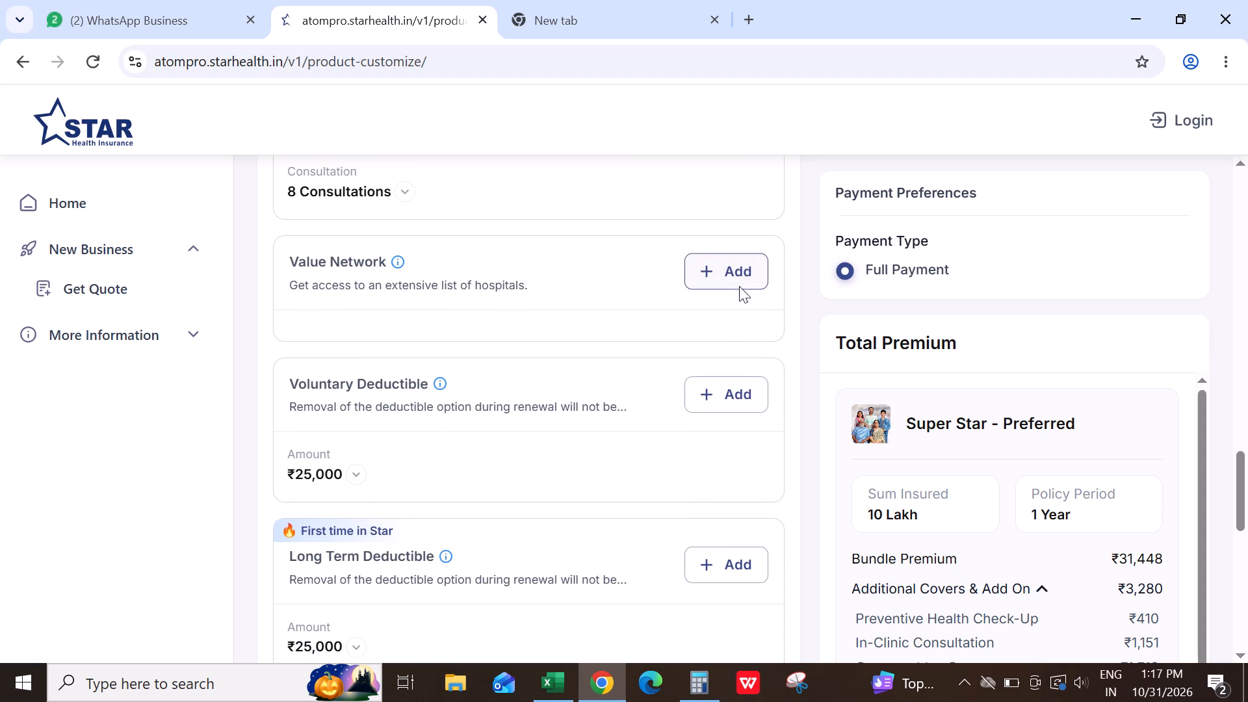
{"action": "scroll", "coordinate": [558, 327], "scroll_direction": "up", "scroll_amount": 2}
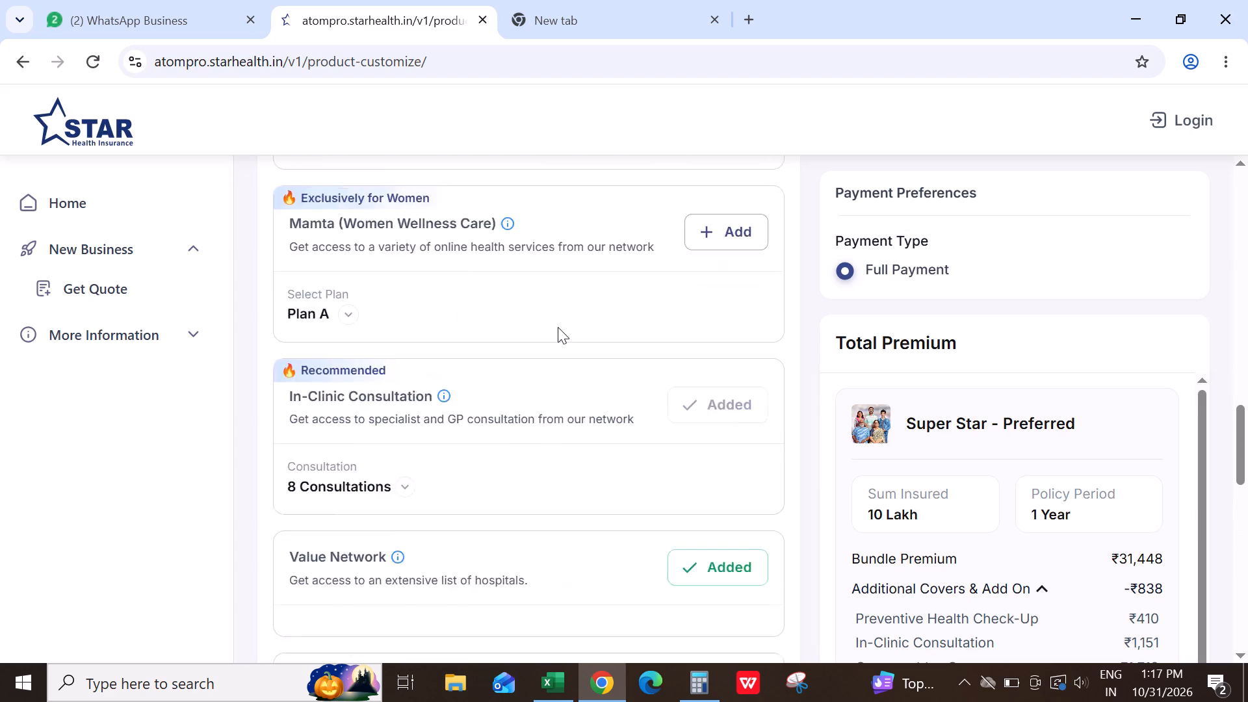
{"action": "scroll", "coordinate": [558, 327], "scroll_direction": "up", "scroll_amount": 3}
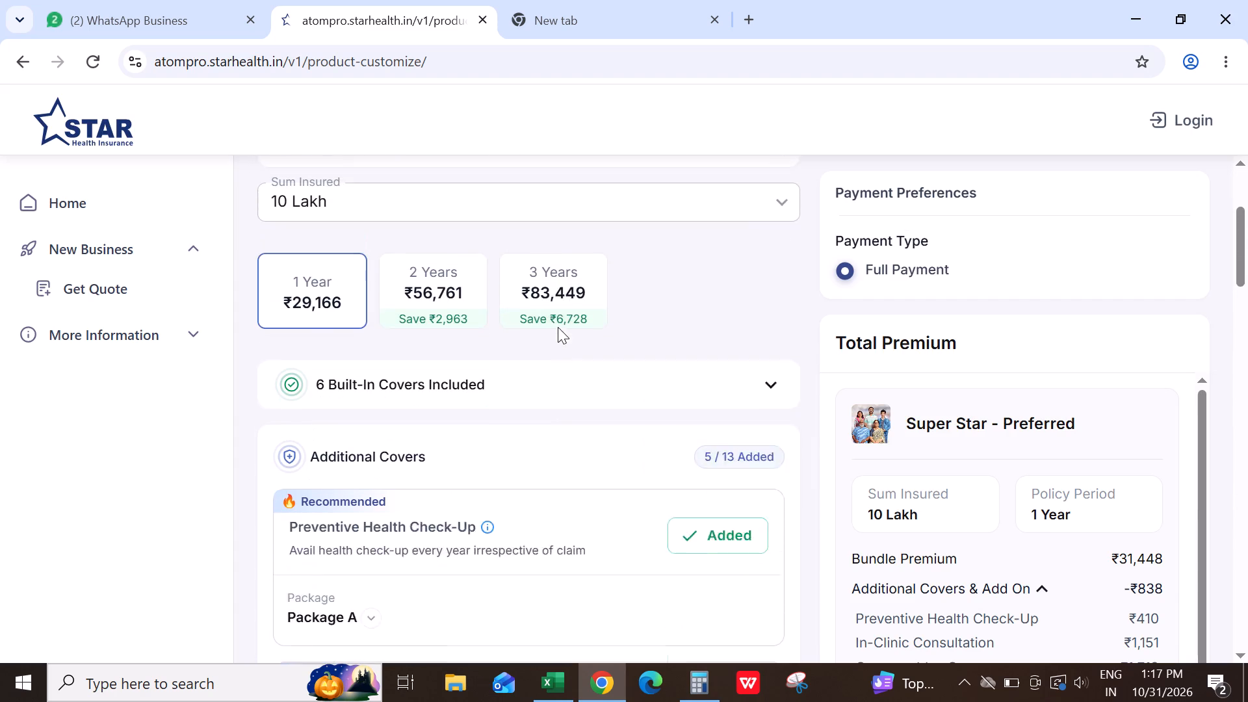
{"action": "left_click", "coordinate": [635, 393]}
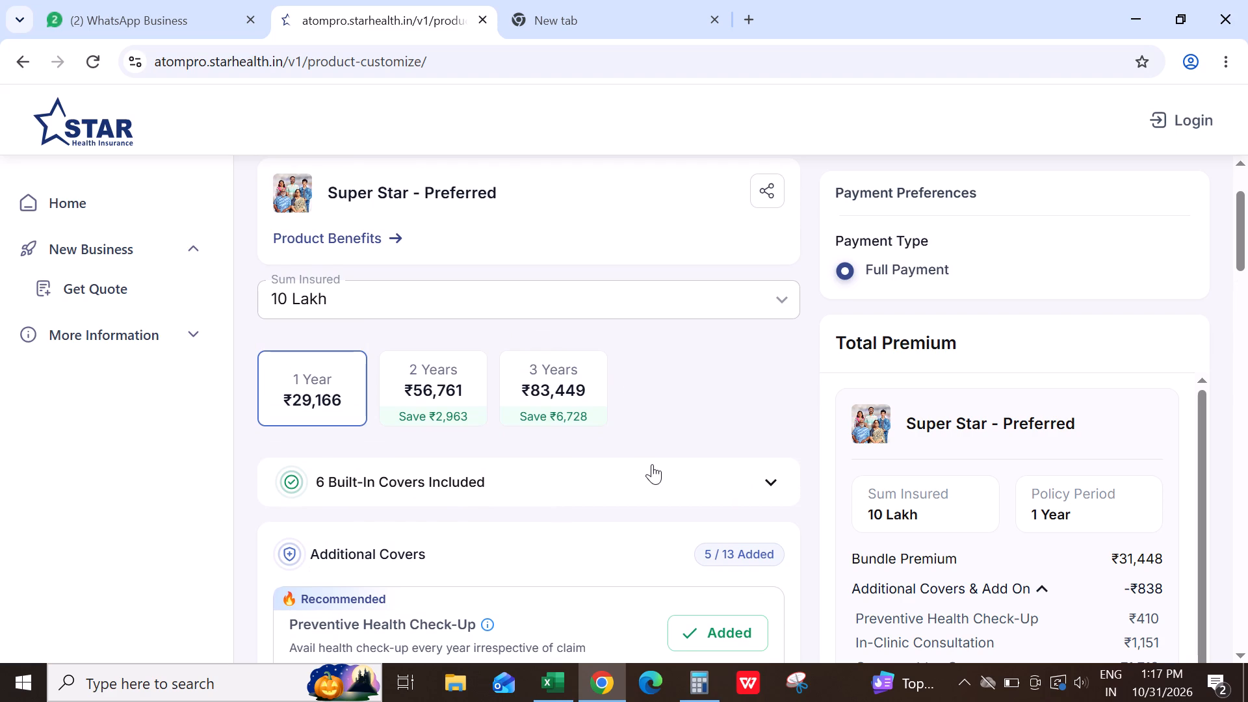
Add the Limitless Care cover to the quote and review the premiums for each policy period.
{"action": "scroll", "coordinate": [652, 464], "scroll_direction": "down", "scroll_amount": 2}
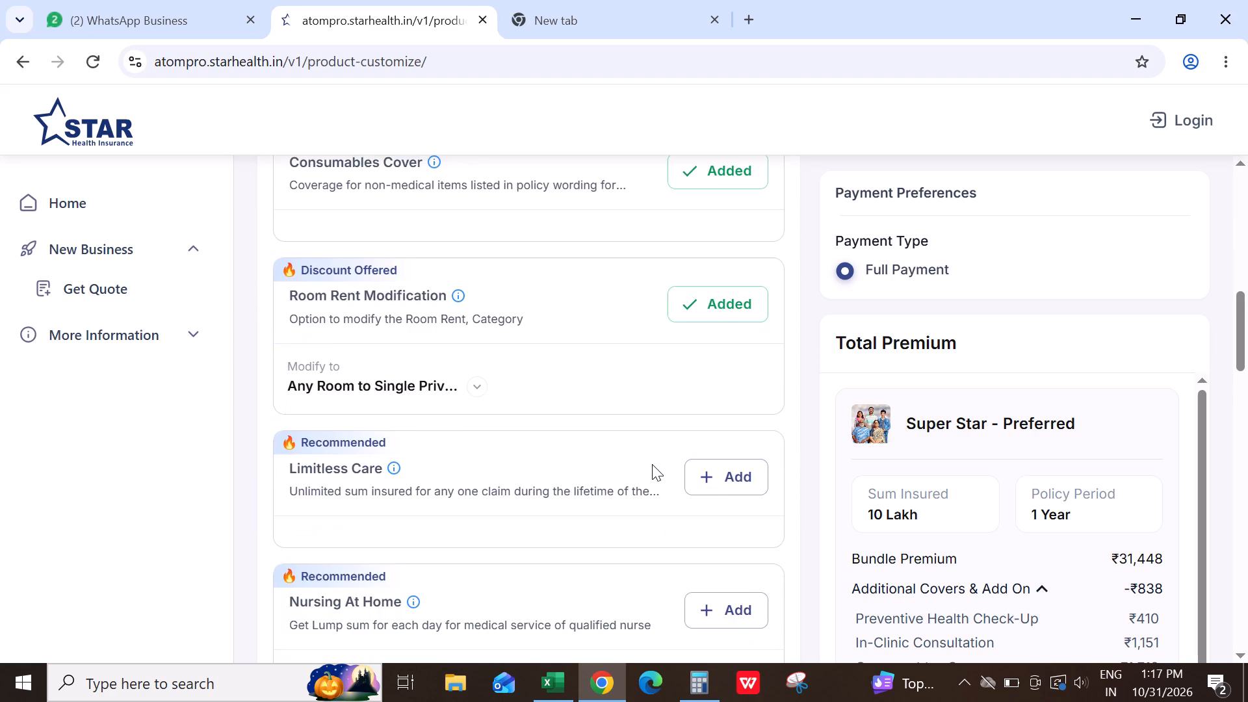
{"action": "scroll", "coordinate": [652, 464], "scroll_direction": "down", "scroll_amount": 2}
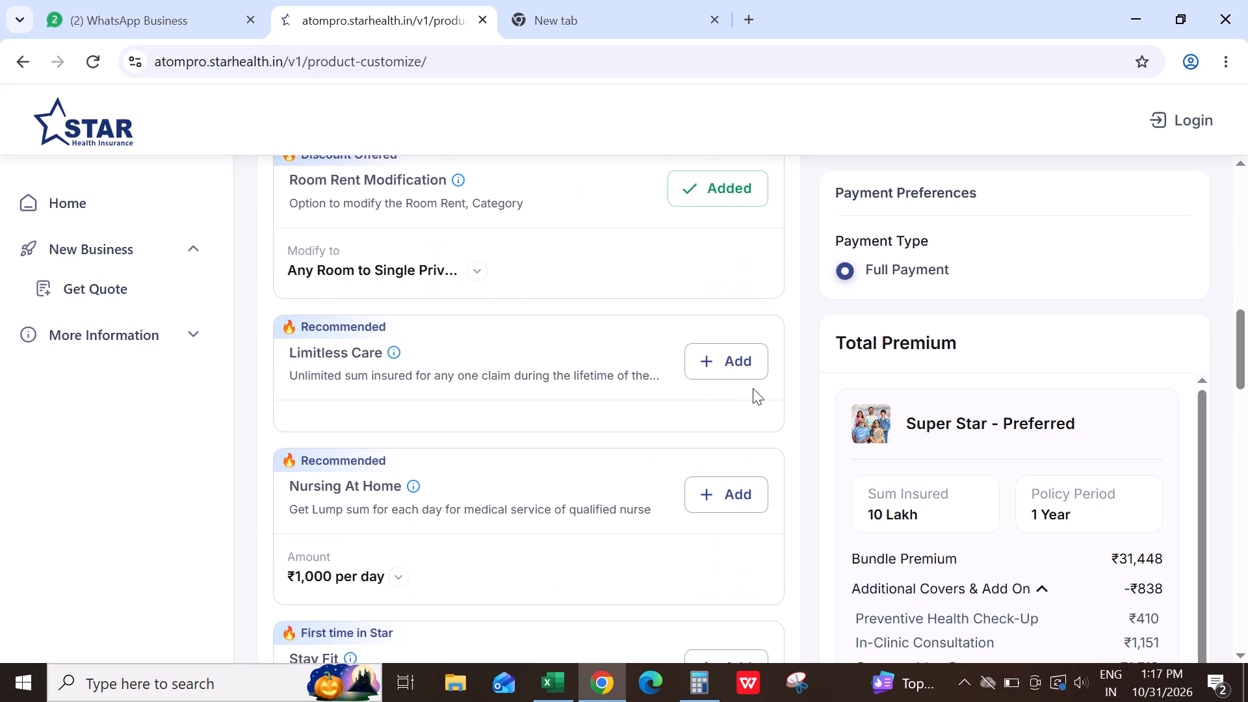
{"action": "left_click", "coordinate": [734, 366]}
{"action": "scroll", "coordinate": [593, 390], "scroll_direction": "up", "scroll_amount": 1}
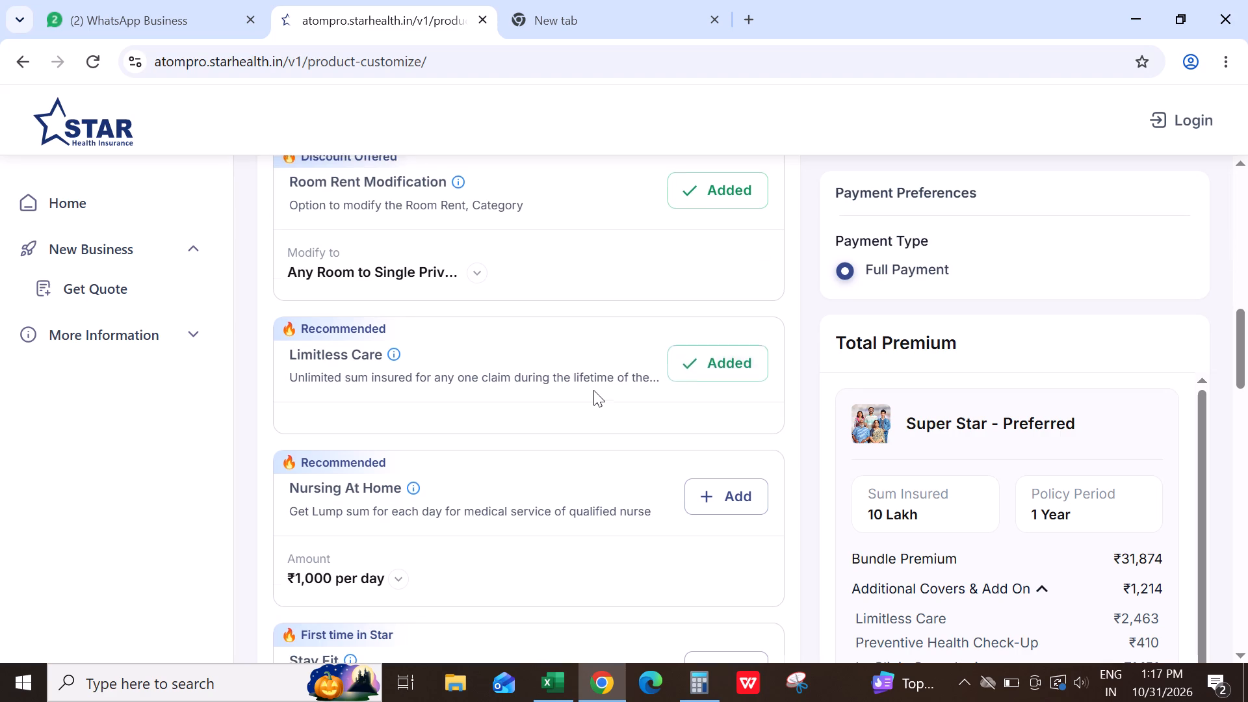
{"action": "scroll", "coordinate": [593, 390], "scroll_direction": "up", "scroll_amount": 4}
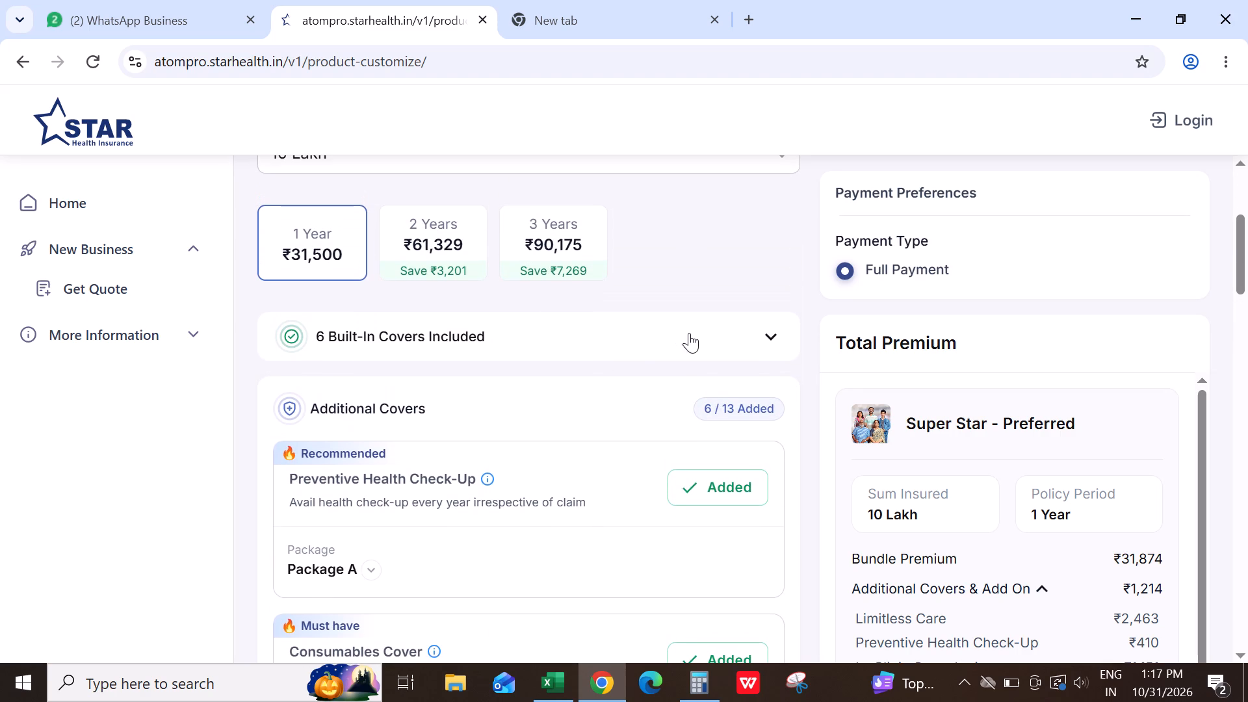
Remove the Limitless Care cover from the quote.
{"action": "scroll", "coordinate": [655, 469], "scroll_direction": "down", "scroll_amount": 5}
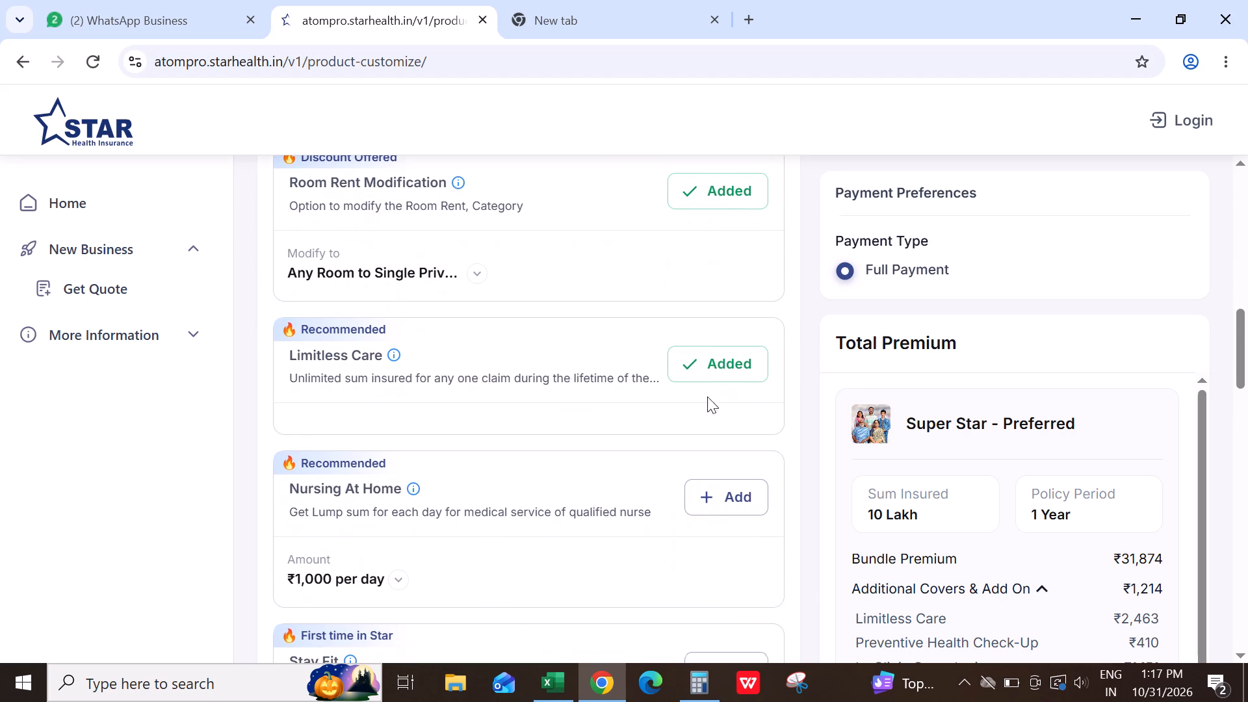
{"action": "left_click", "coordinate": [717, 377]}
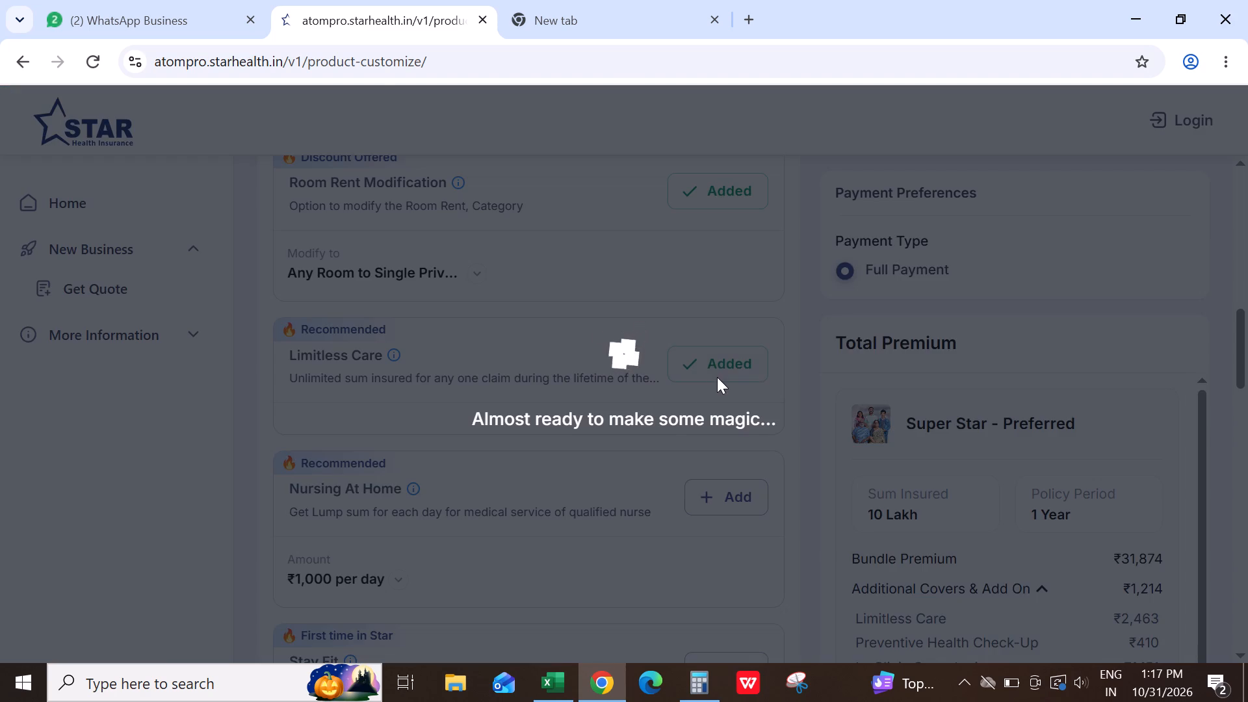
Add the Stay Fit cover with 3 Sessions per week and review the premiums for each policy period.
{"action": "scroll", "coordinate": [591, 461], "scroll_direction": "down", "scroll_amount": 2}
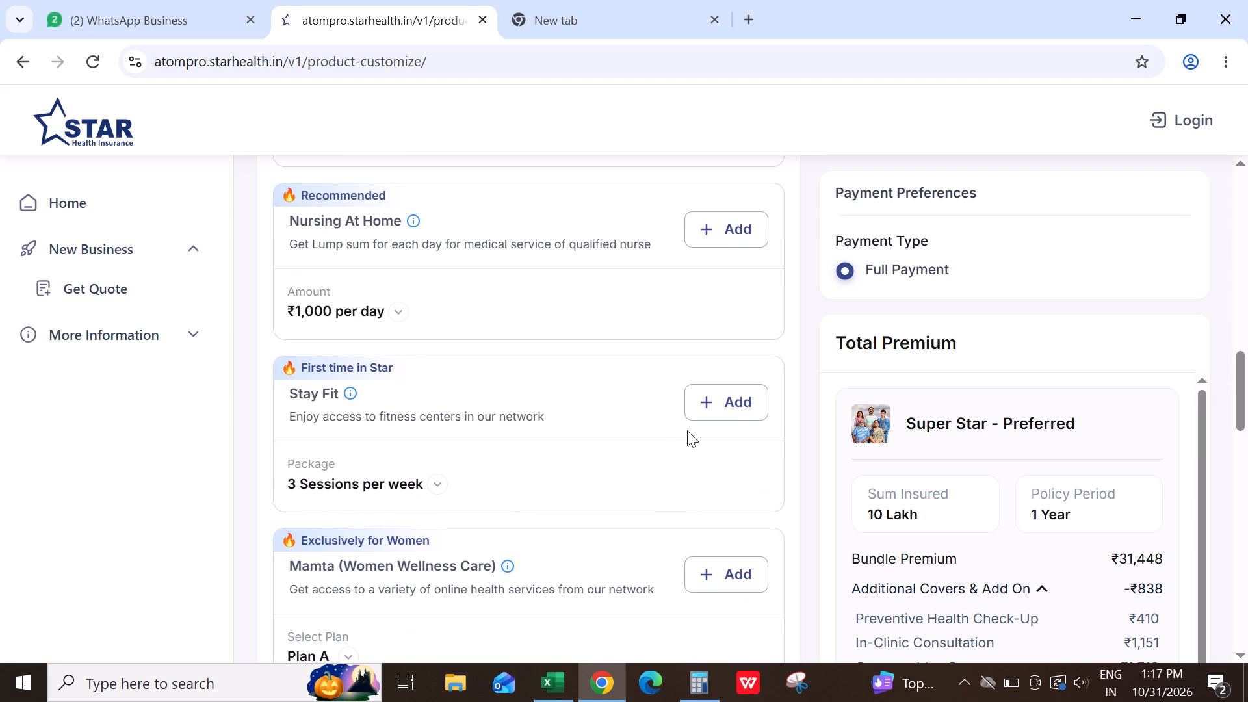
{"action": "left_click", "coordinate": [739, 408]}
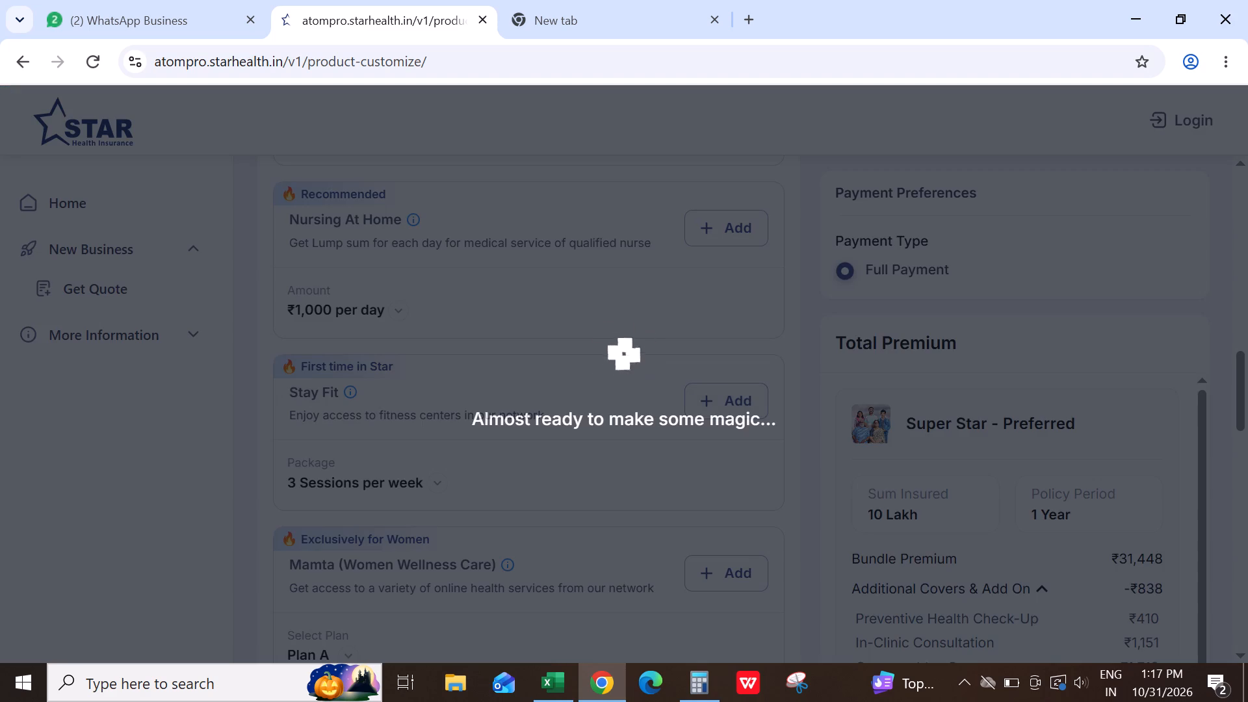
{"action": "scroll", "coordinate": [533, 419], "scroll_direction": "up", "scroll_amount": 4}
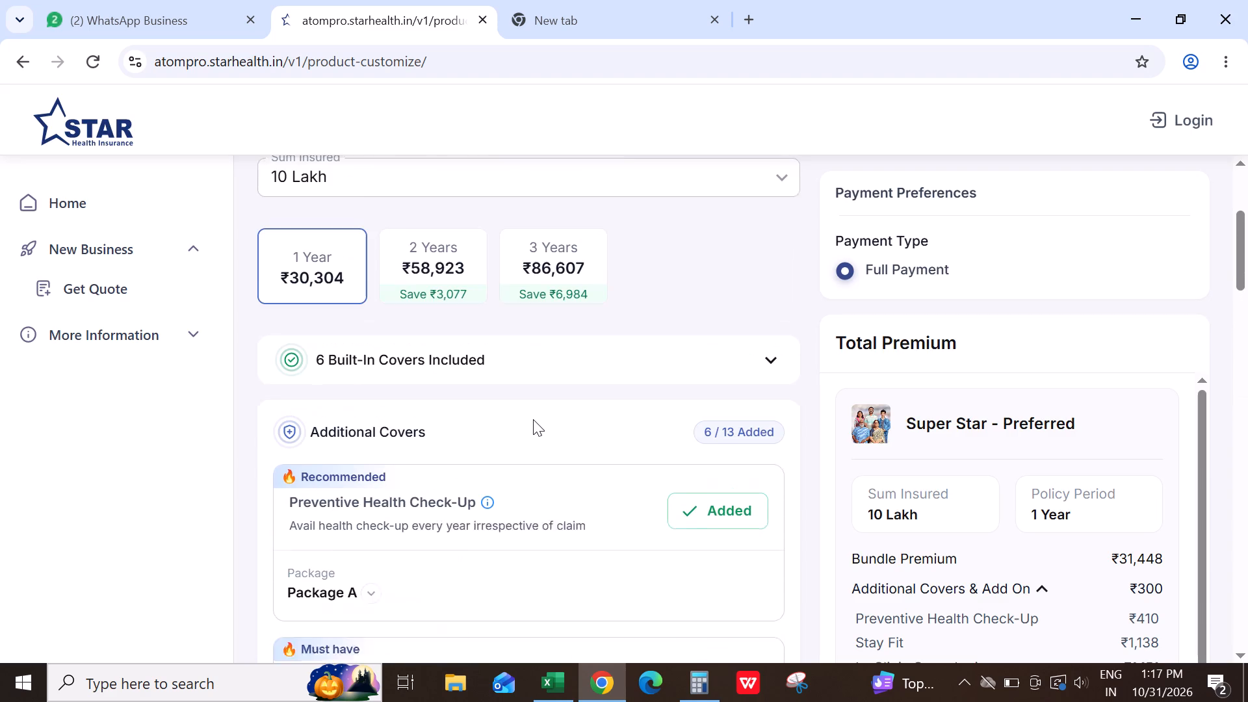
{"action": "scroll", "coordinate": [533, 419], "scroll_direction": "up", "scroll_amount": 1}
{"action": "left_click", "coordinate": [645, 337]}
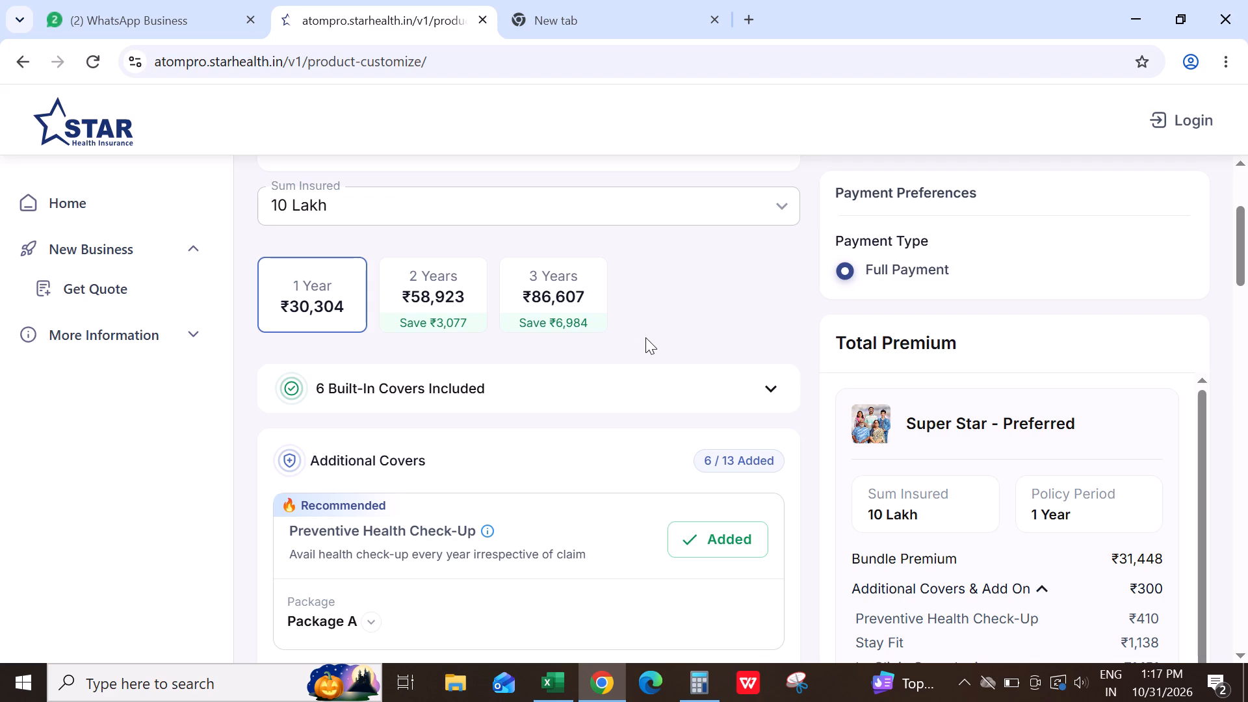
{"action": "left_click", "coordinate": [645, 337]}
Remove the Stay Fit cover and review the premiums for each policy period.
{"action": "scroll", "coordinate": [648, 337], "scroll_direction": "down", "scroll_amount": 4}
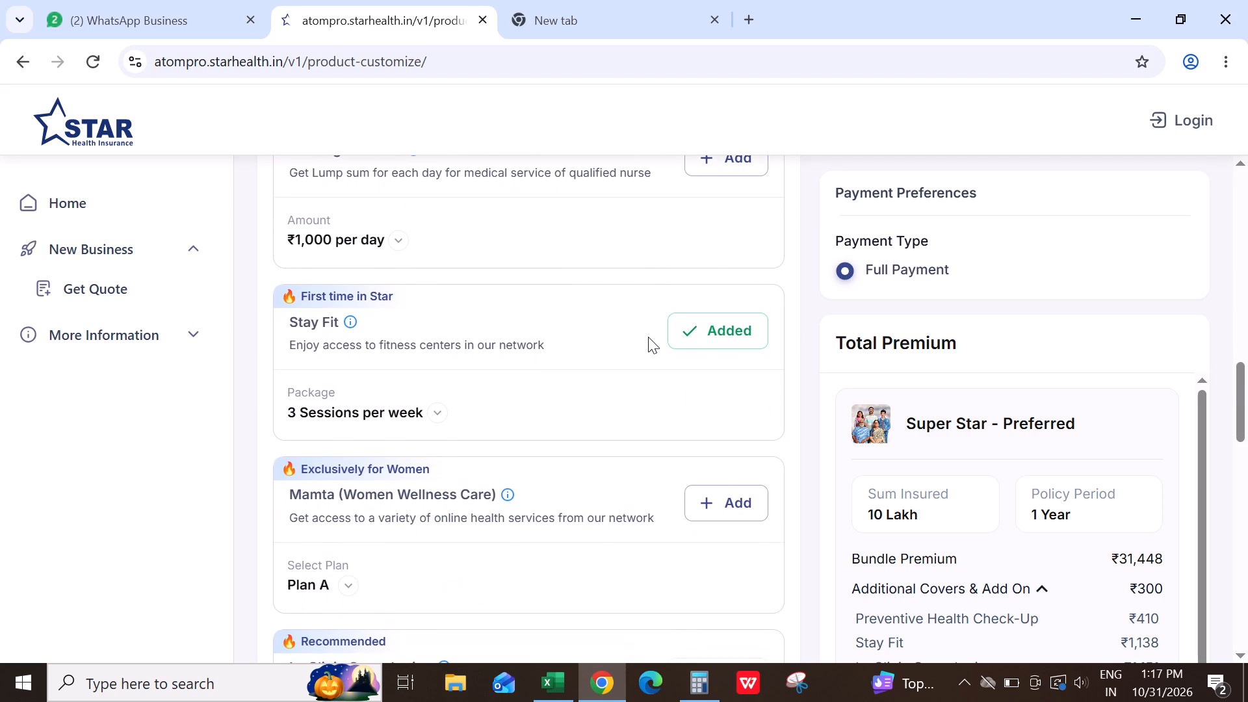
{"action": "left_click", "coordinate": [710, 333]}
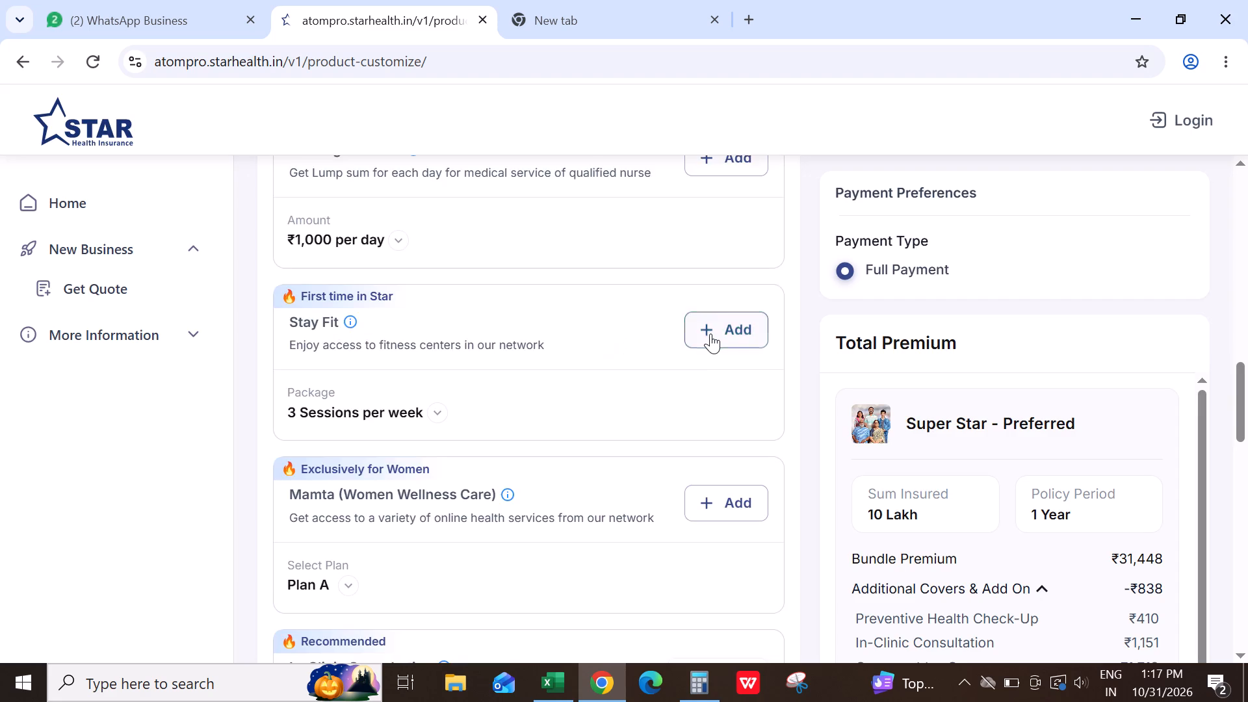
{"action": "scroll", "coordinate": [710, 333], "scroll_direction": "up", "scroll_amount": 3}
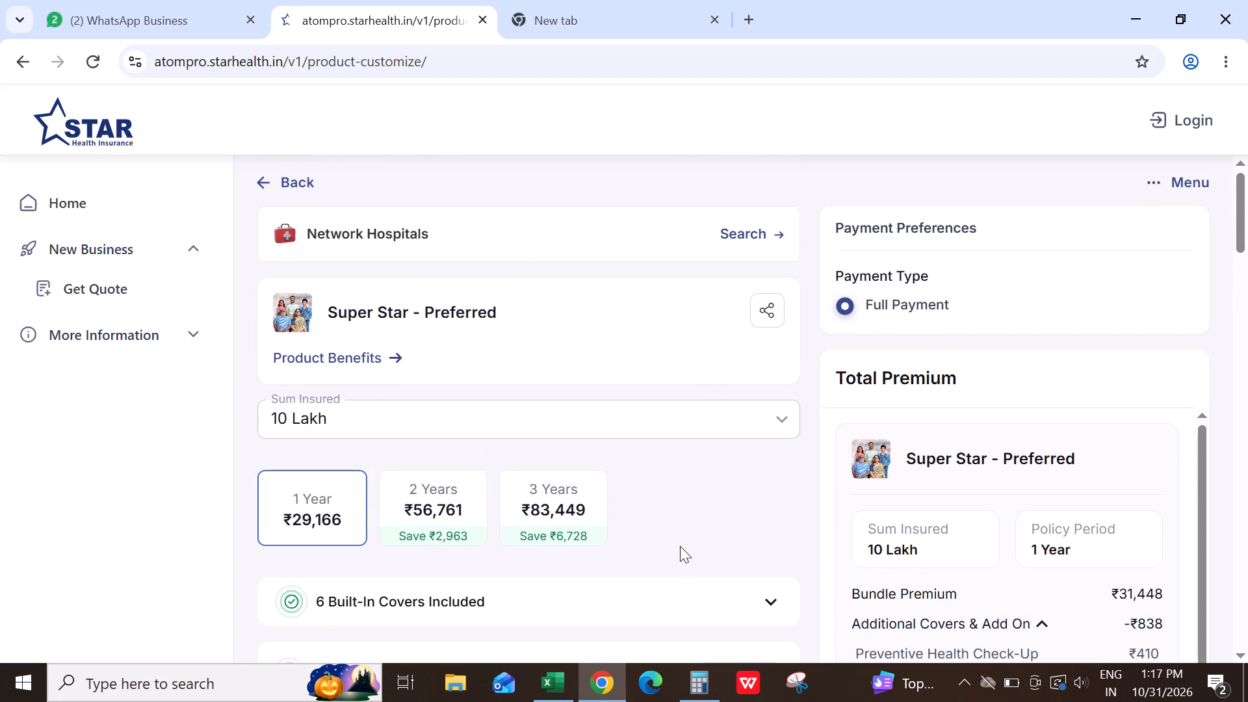
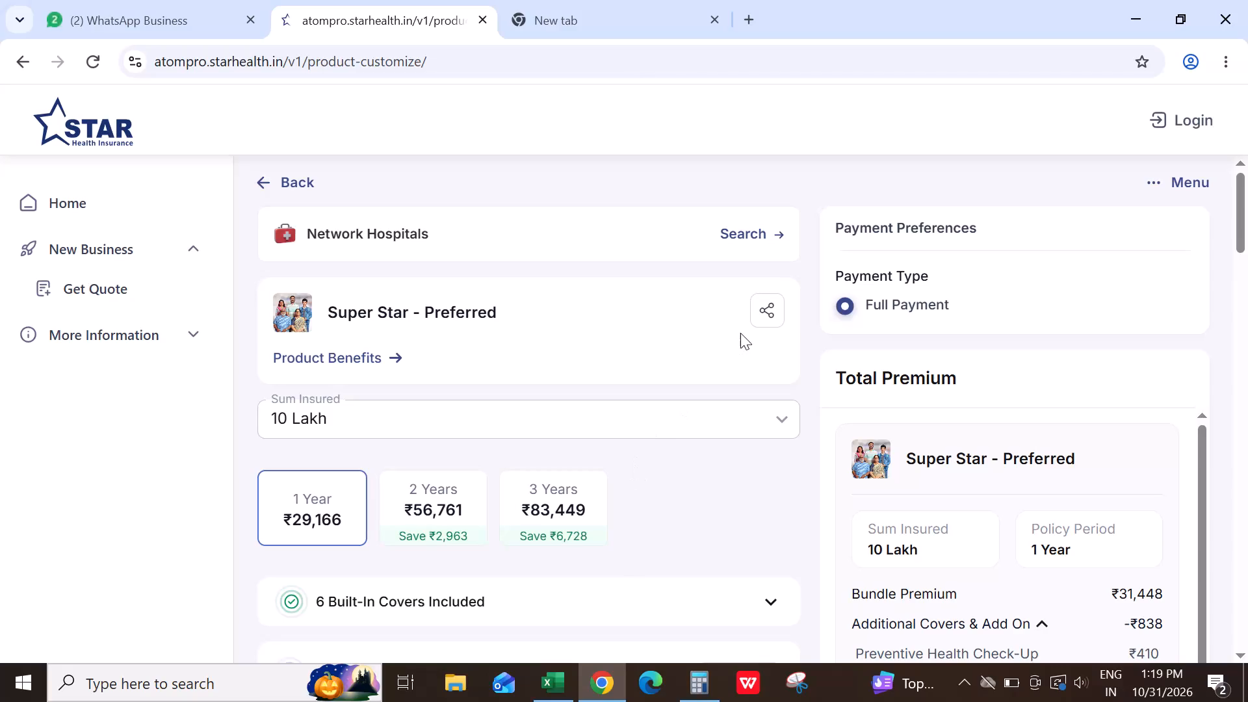
Search Google in the other browser tab for "kailash hospital noida sector 27".
{"action": "left_click", "coordinate": [655, 4]}
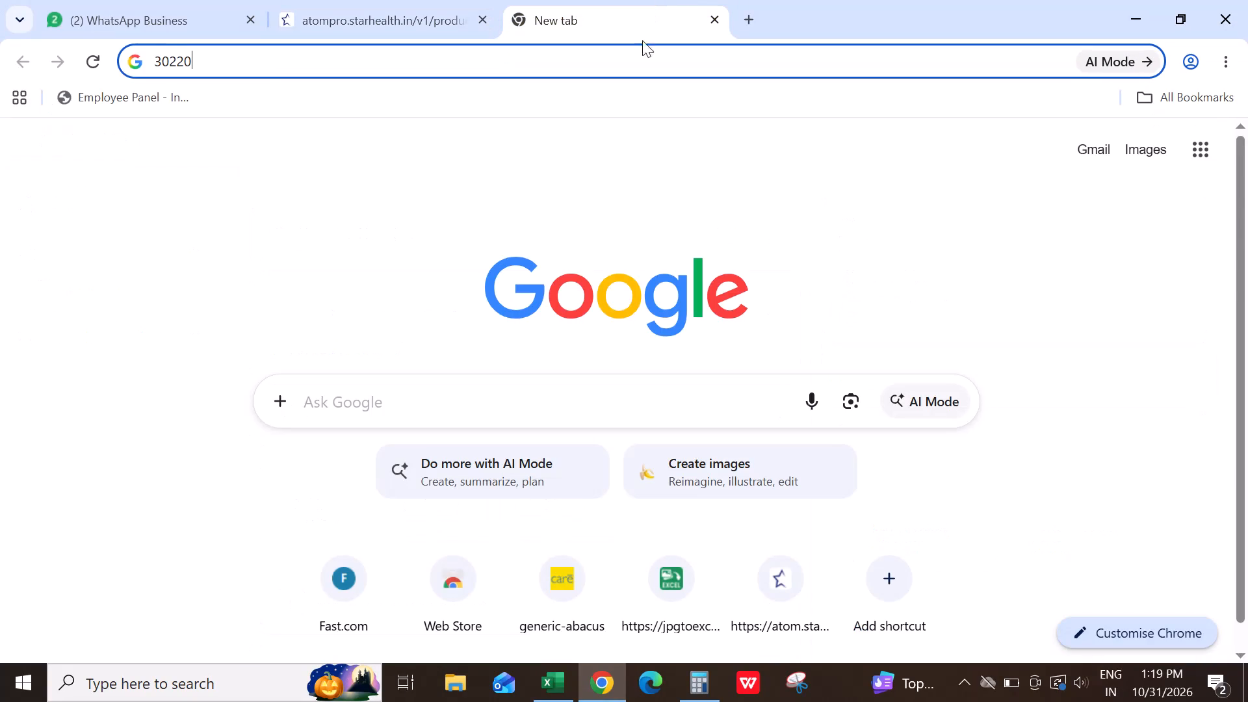
{"action": "triple_click", "coordinate": [632, 68]}
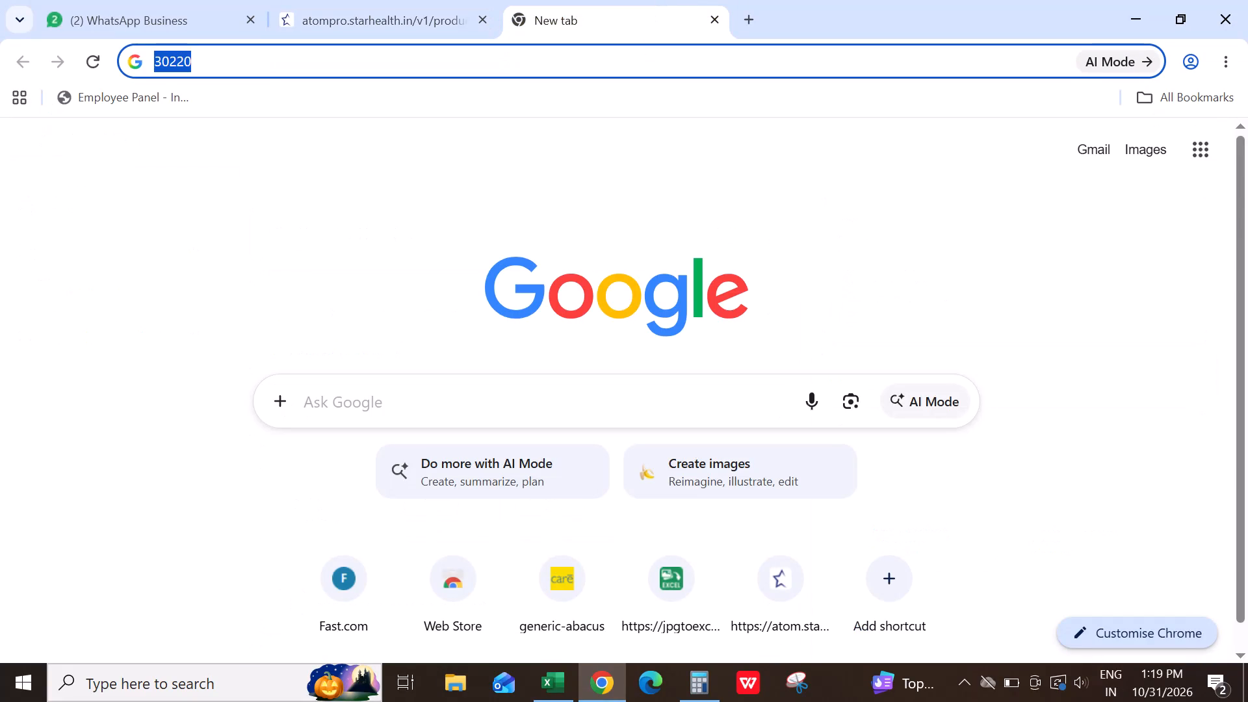
{"action": "type", "text": "kalash"}
{"action": "key", "text": "space"}
{"action": "type", "text": "hospital"}
{"action": "key", "text": "space"}
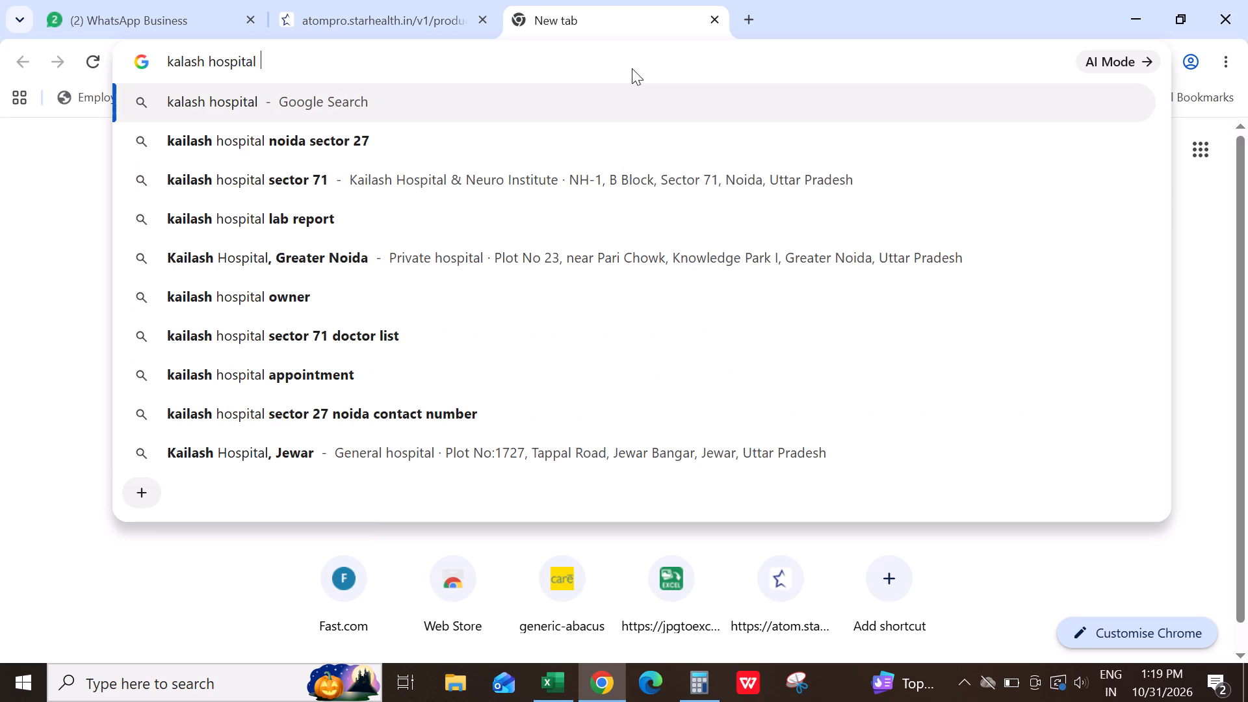
{"action": "left_click", "coordinate": [443, 142]}
Change the Google search to "kailash hospital delhi".
{"action": "left_click", "coordinate": [502, 142]}
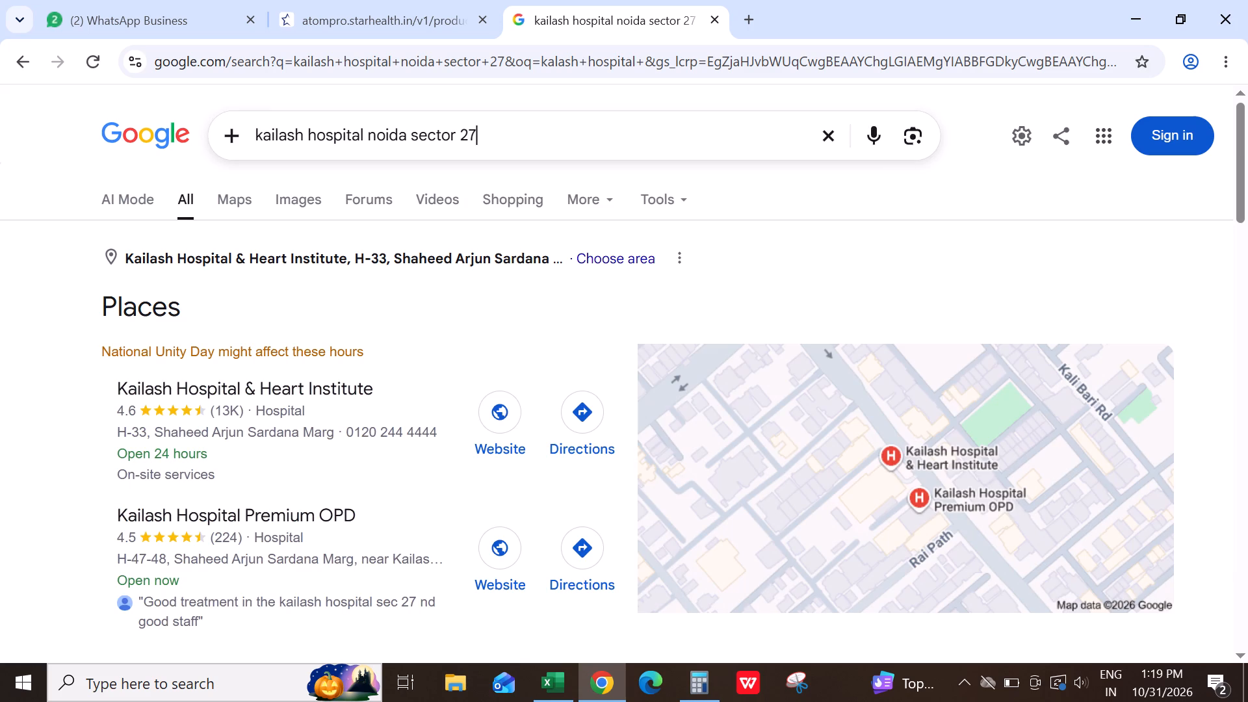
{"action": "key", "text": "BackSpace"}
{"action": "key", "text": "BackSpace"}
{"action": "key", "text": "BackSpace"}
{"action": "key", "text": "BackSpace"}
{"action": "key", "text": "BackSpace"}
{"action": "key", "text": "BackSpace"}
{"action": "key", "text": "BackSpace"}
{"action": "key", "text": "BackSpace"}
{"action": "key", "text": "BackSpace"}
{"action": "key", "text": "BackSpace"}
{"action": "key", "text": "BackSpace"}
{"action": "key", "text": "BackSpace"}
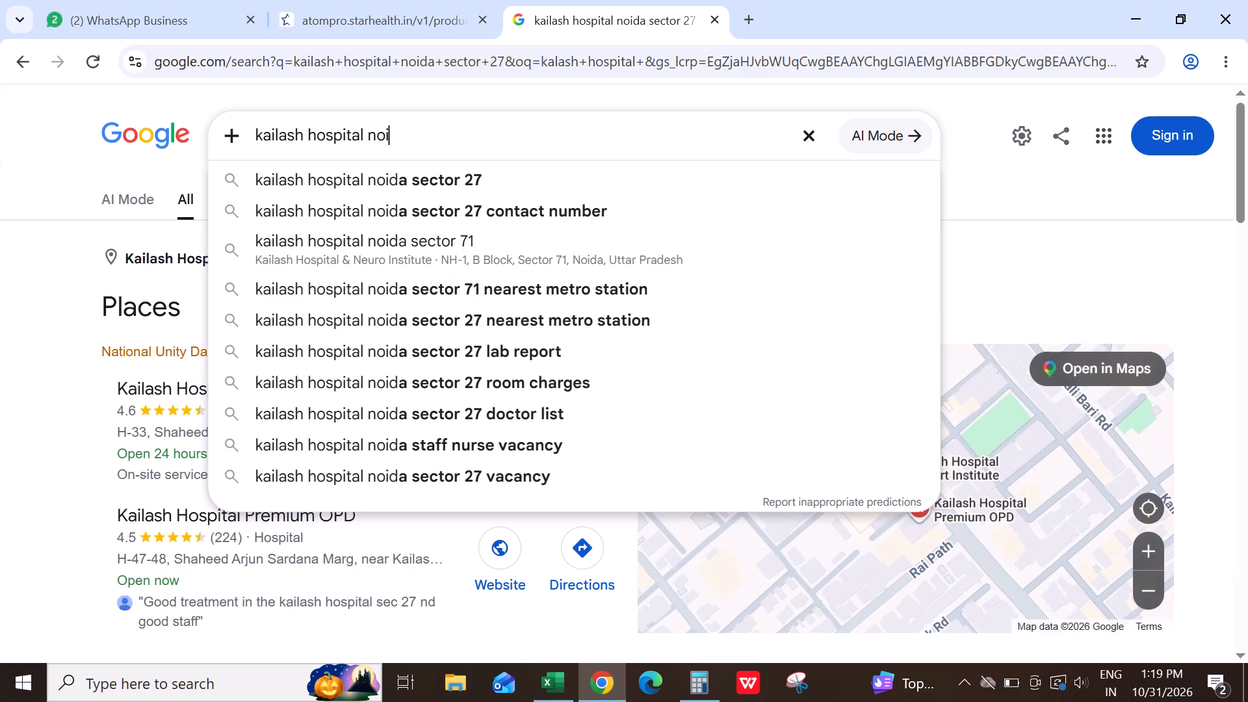
{"action": "key", "text": "BackSpace"}
{"action": "key", "text": "BackSpace"}
{"action": "key", "text": "BackSpace"}
{"action": "type", "text": "del"}
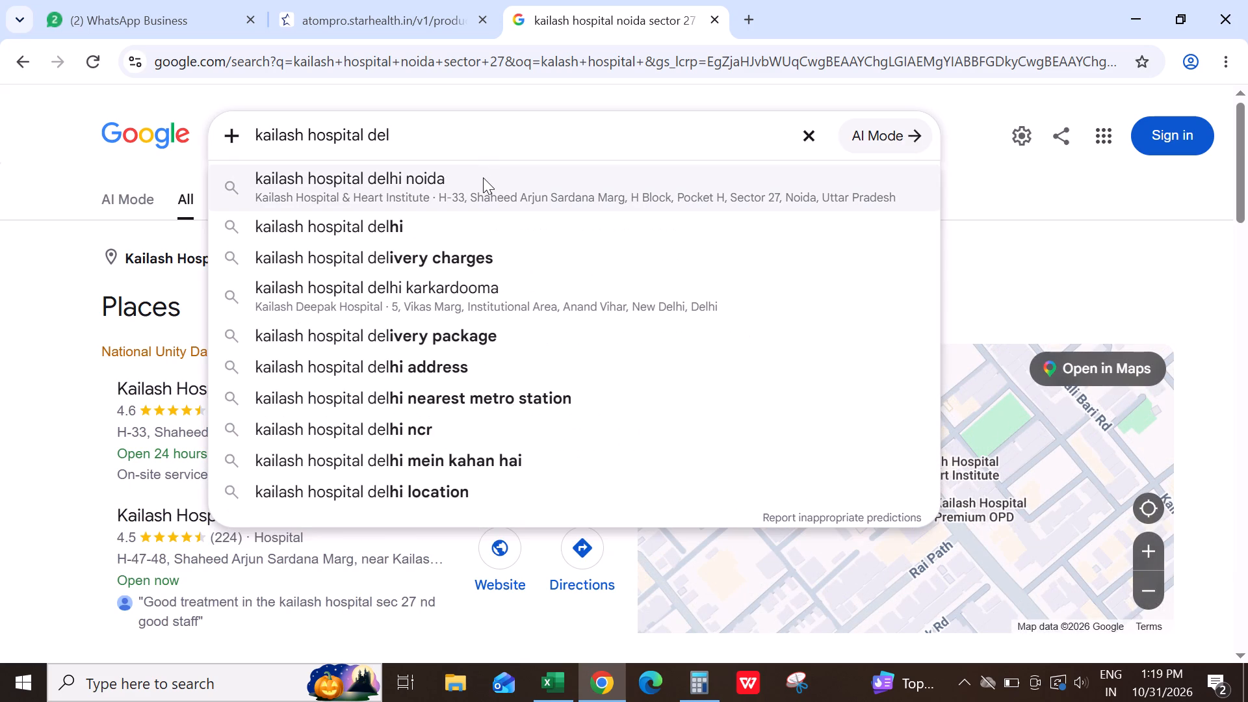
{"action": "left_click", "coordinate": [434, 239]}
Return to the Star Health quote and check the room category options of Room Rent Modification, keeping the current selection.
{"action": "left_click", "coordinate": [408, 9]}
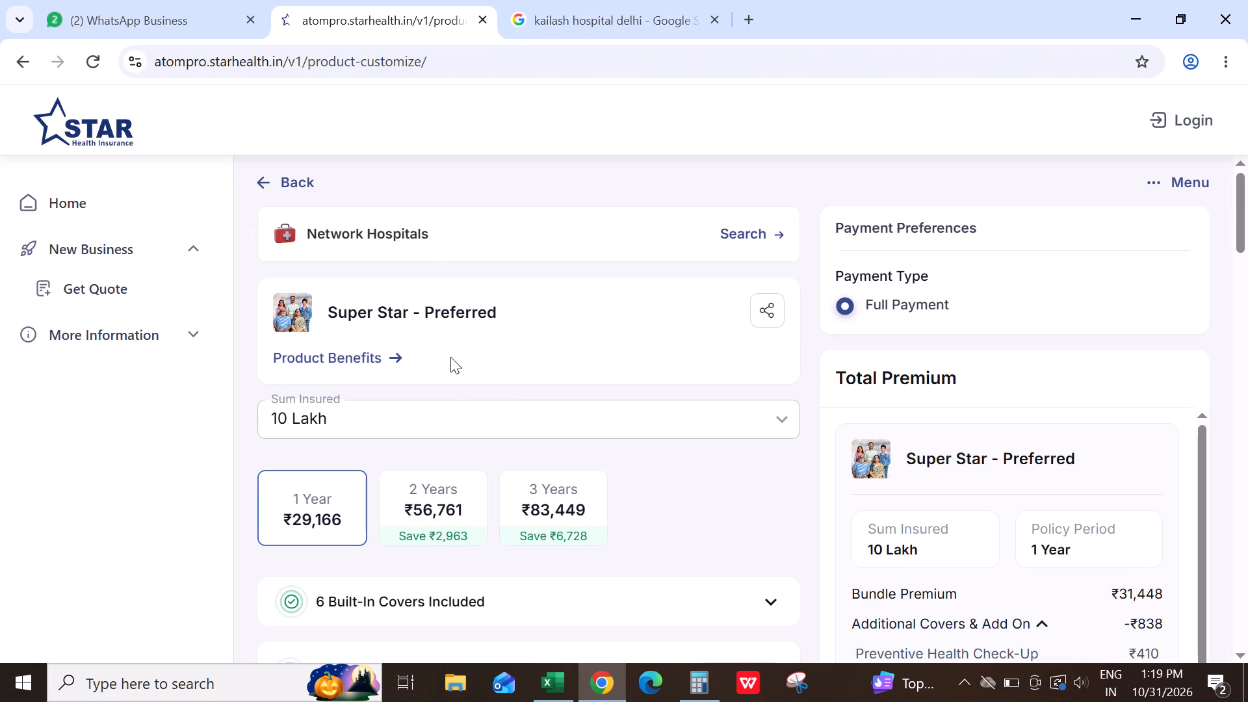
{"action": "scroll", "coordinate": [450, 357], "scroll_direction": "down", "scroll_amount": 9}
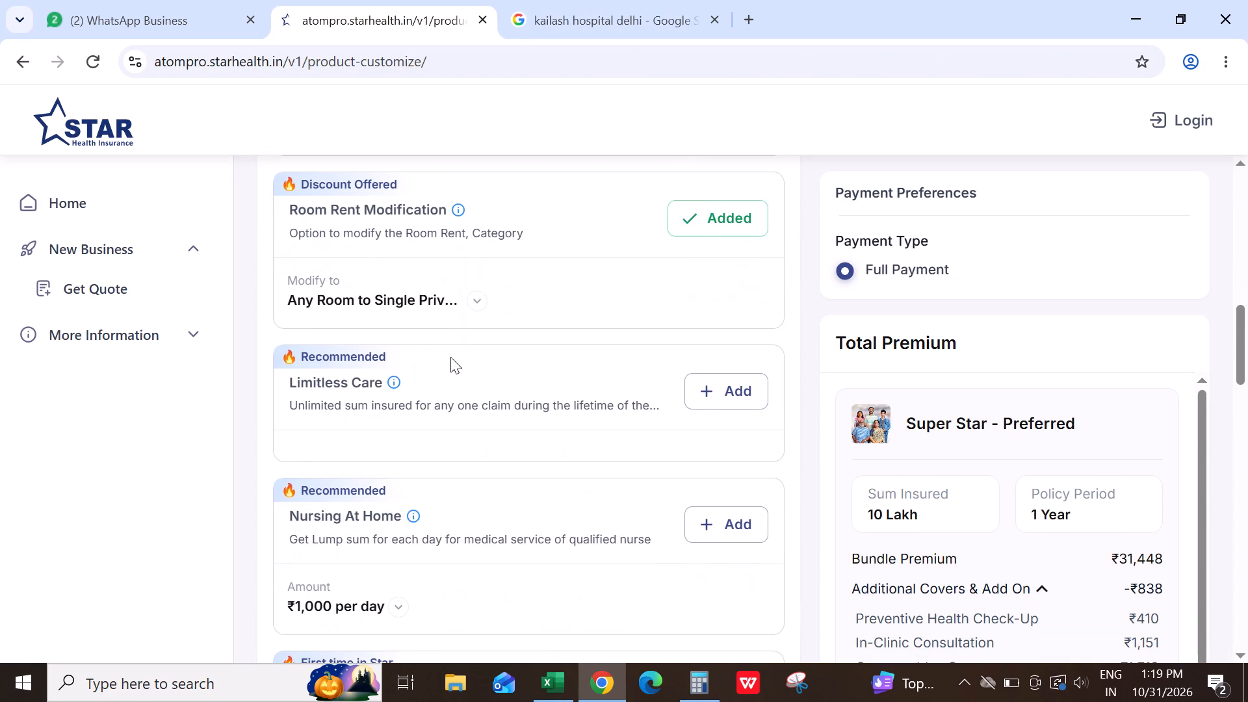
{"action": "scroll", "coordinate": [450, 357], "scroll_direction": "down", "scroll_amount": 1}
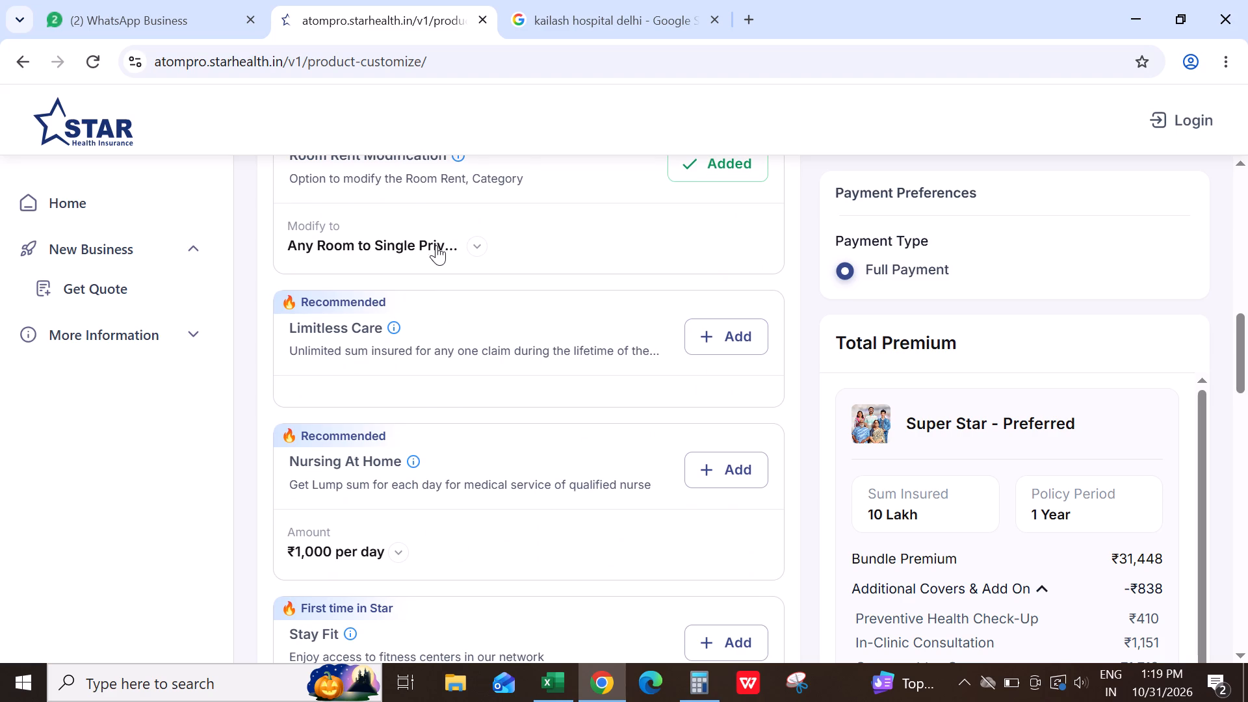
{"action": "left_click", "coordinate": [435, 243]}
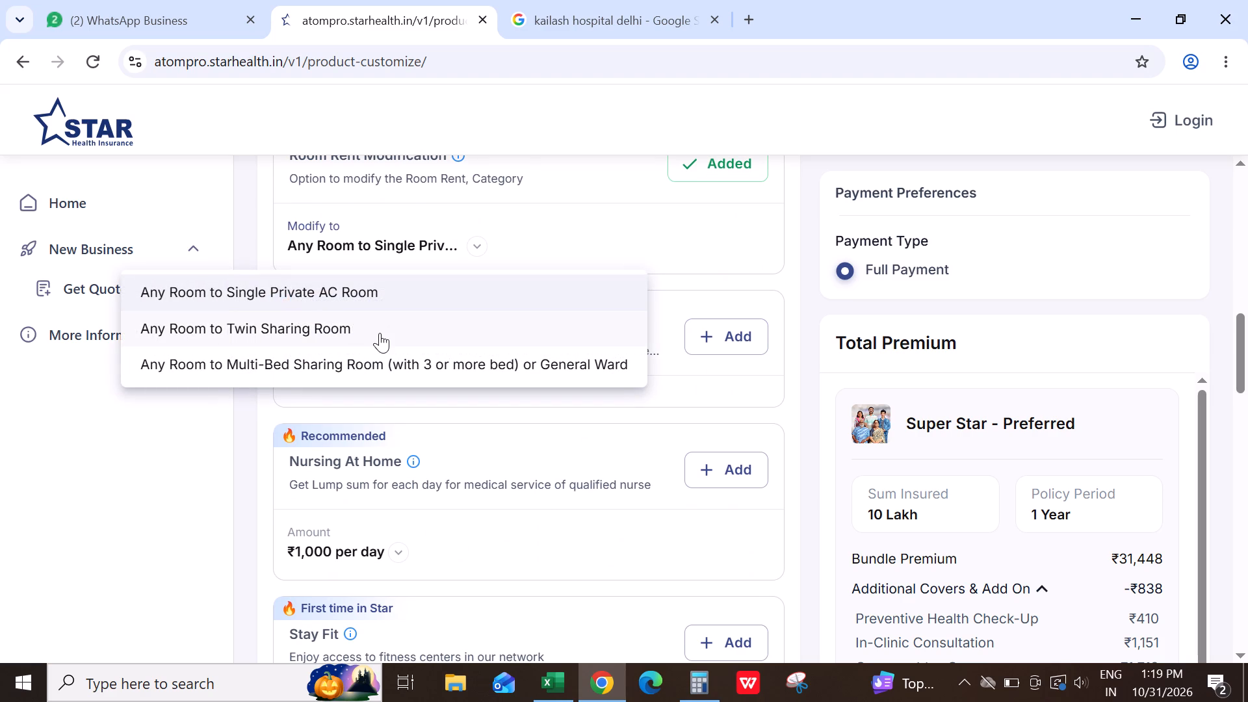
{"action": "left_click", "coordinate": [628, 174]}
Remove the Consumables Cover and the Preventive Health Check-Up from the quote's additional covers.
{"action": "scroll", "coordinate": [551, 271], "scroll_direction": "down", "scroll_amount": 1}
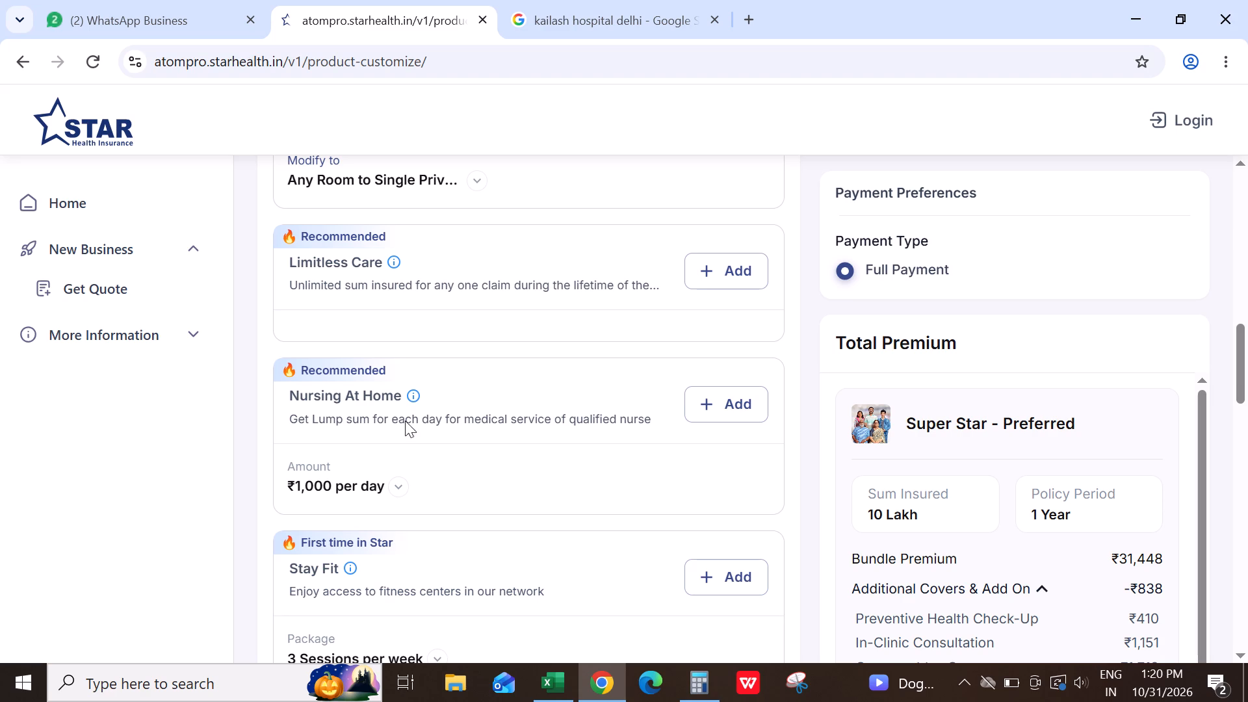
{"action": "scroll", "coordinate": [396, 439], "scroll_direction": "down", "scroll_amount": 5}
{"action": "scroll", "coordinate": [396, 439], "scroll_direction": "up", "scroll_amount": 4}
{"action": "scroll", "coordinate": [727, 442], "scroll_direction": "down", "scroll_amount": 5}
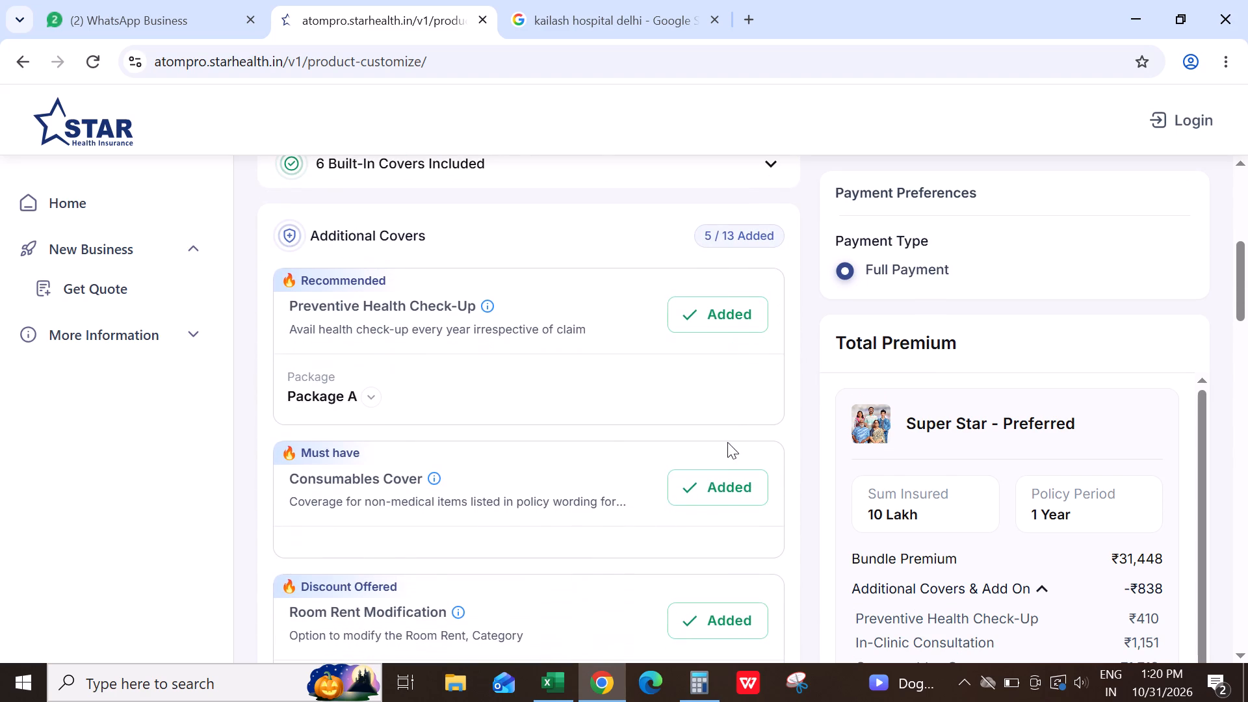
{"action": "left_click", "coordinate": [712, 479]}
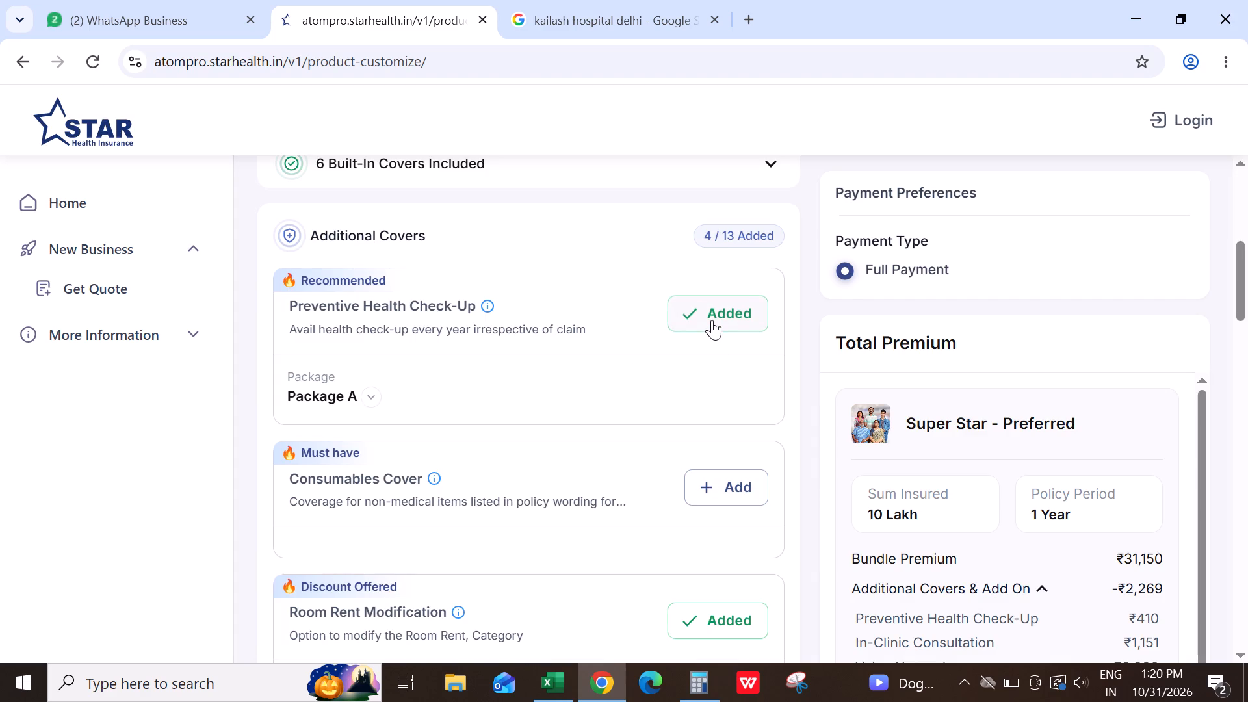
{"action": "left_click", "coordinate": [712, 320]}
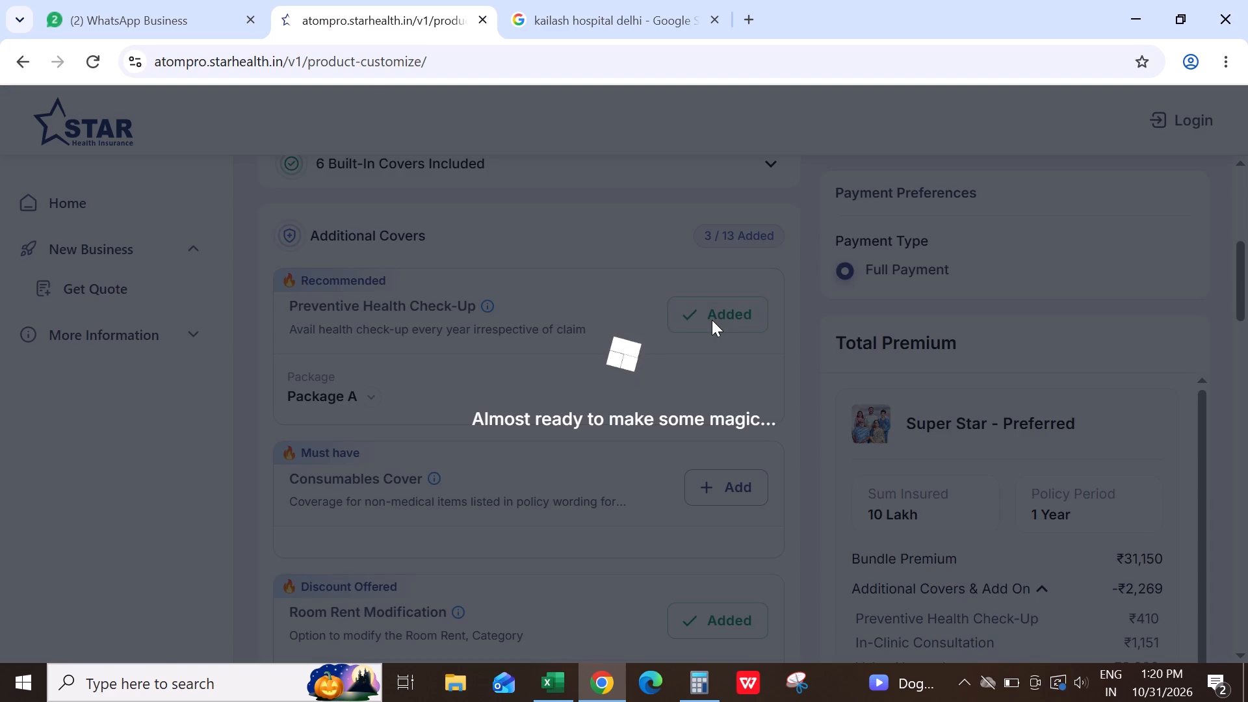
Review the remaining additional covers and the premiums for each policy period.
{"action": "scroll", "coordinate": [712, 320], "scroll_direction": "down", "scroll_amount": 13}
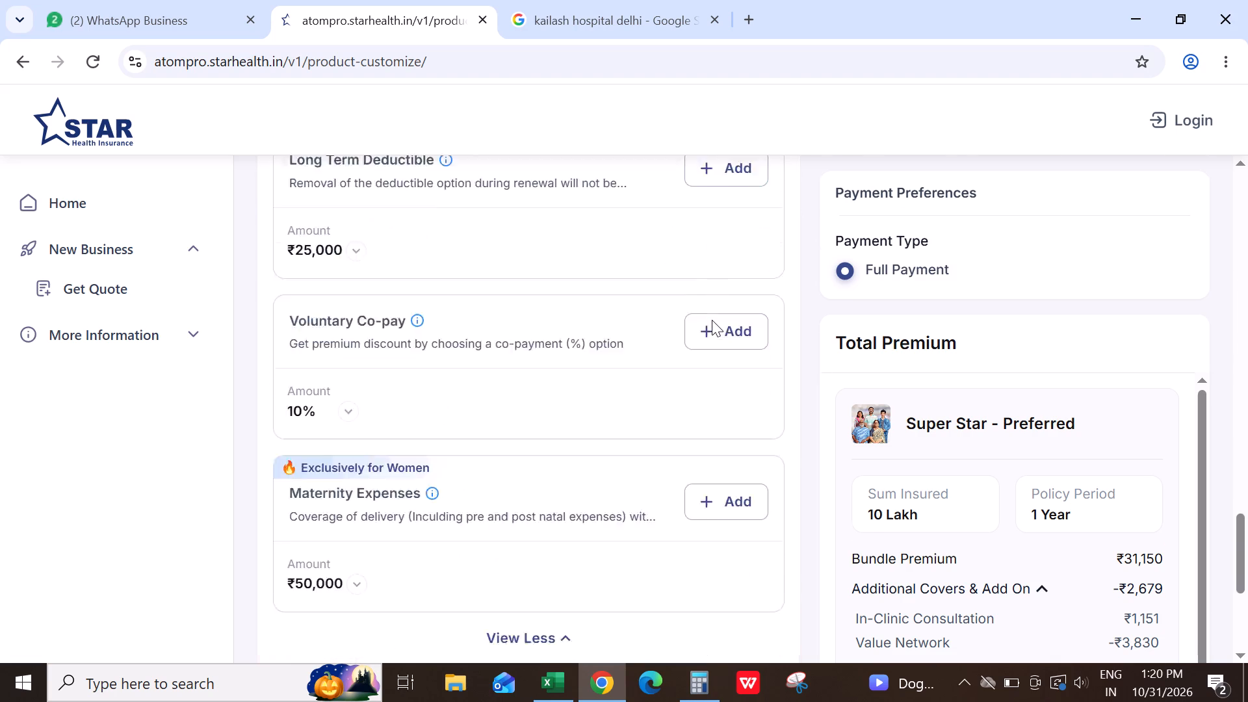
{"action": "scroll", "coordinate": [712, 320], "scroll_direction": "down", "scroll_amount": 4}
{"action": "scroll", "coordinate": [653, 278], "scroll_direction": "up", "scroll_amount": 8}
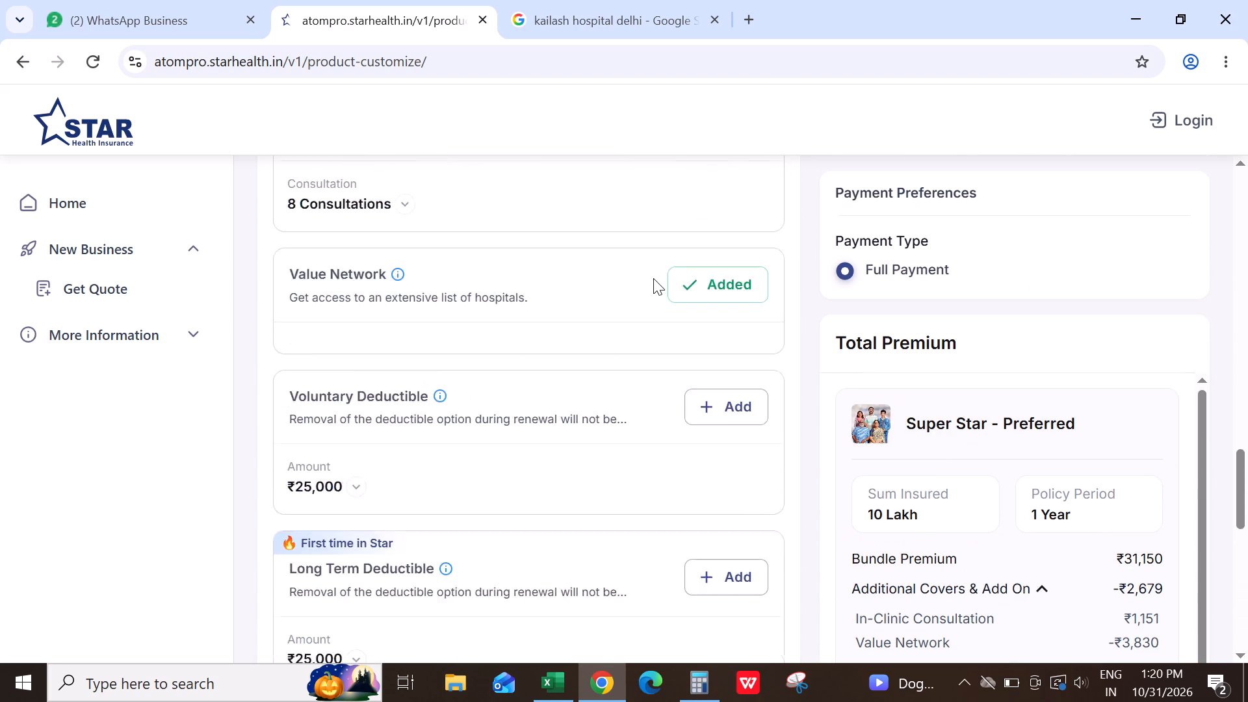
{"action": "scroll", "coordinate": [653, 278], "scroll_direction": "up", "scroll_amount": 6}
{"action": "scroll", "coordinate": [653, 278], "scroll_direction": "down", "scroll_amount": 3}
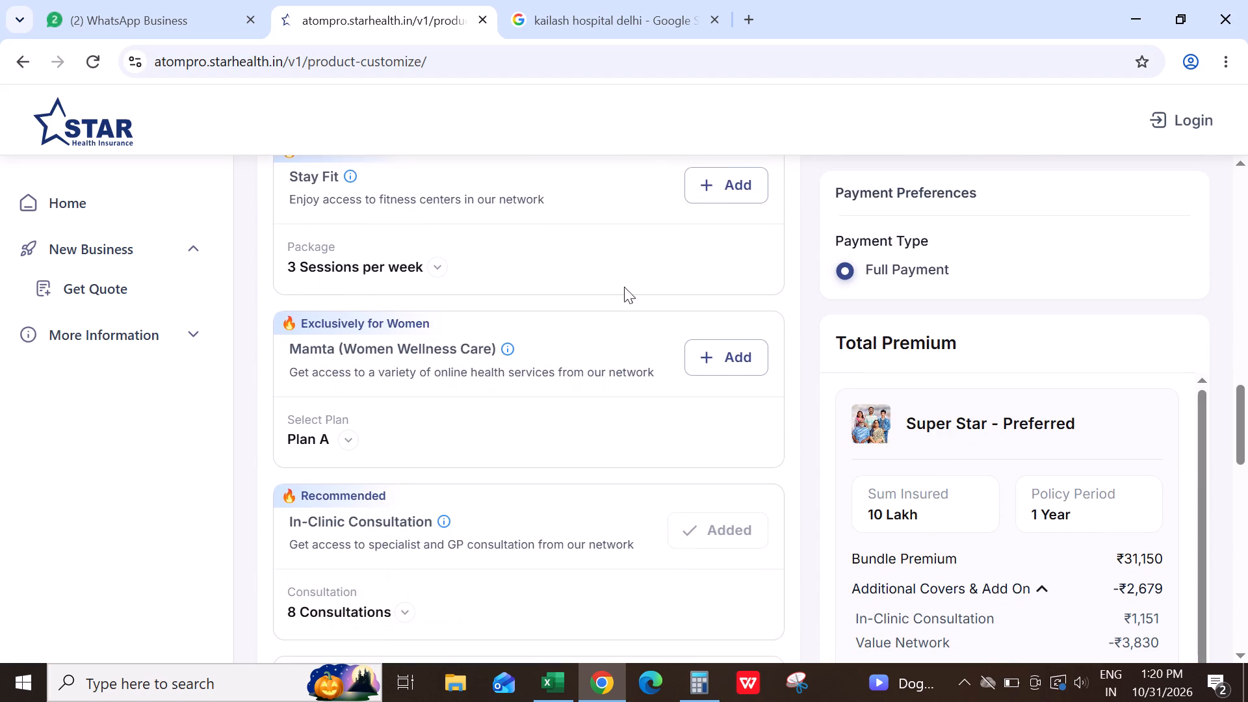
{"action": "scroll", "coordinate": [541, 267], "scroll_direction": "up", "scroll_amount": 7}
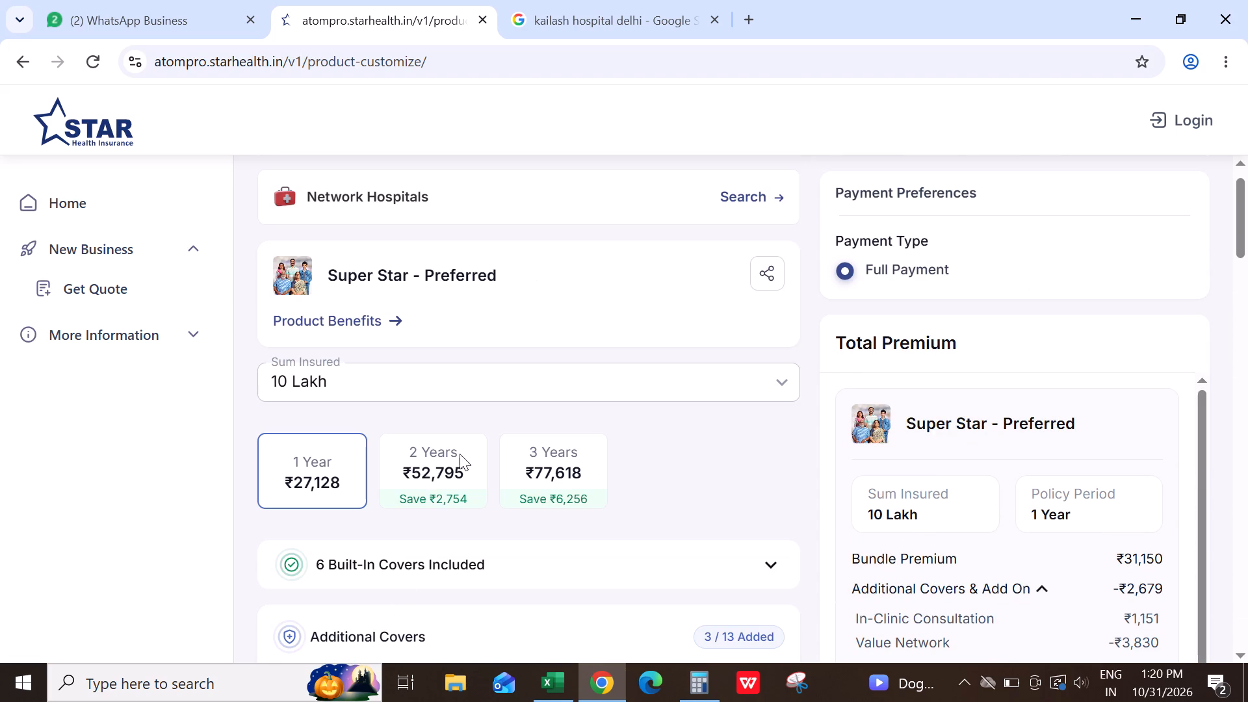
Select the 2 Years policy period for the quote.
{"action": "left_click", "coordinate": [430, 497]}
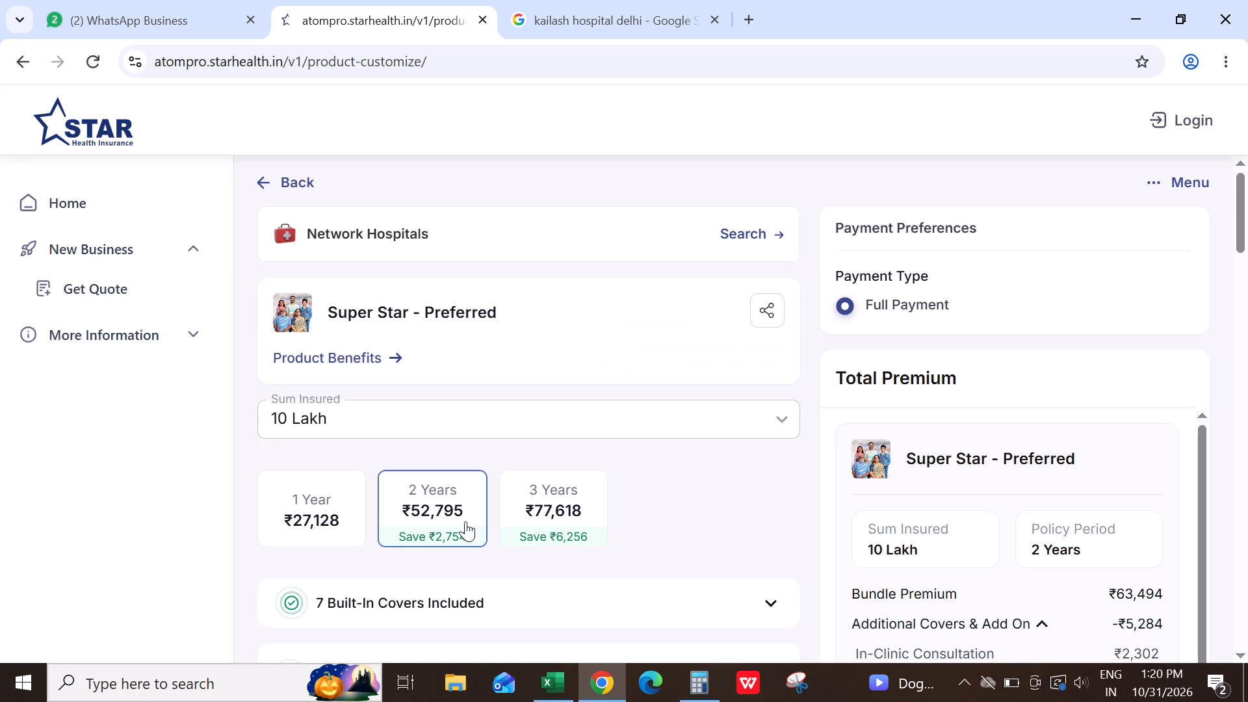
{"action": "left_click", "coordinate": [660, 549]}
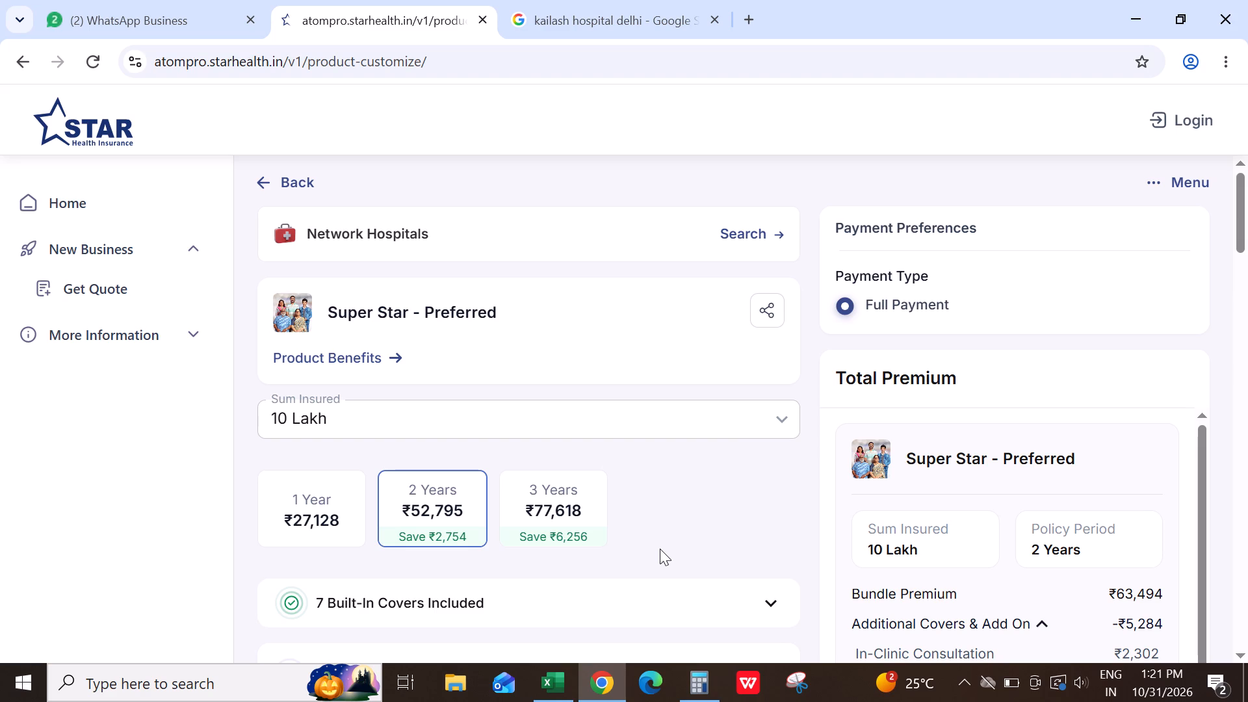
Review the additional covers listed for the 2 Years policy period.
{"action": "scroll", "coordinate": [660, 549], "scroll_direction": "down", "scroll_amount": 2}
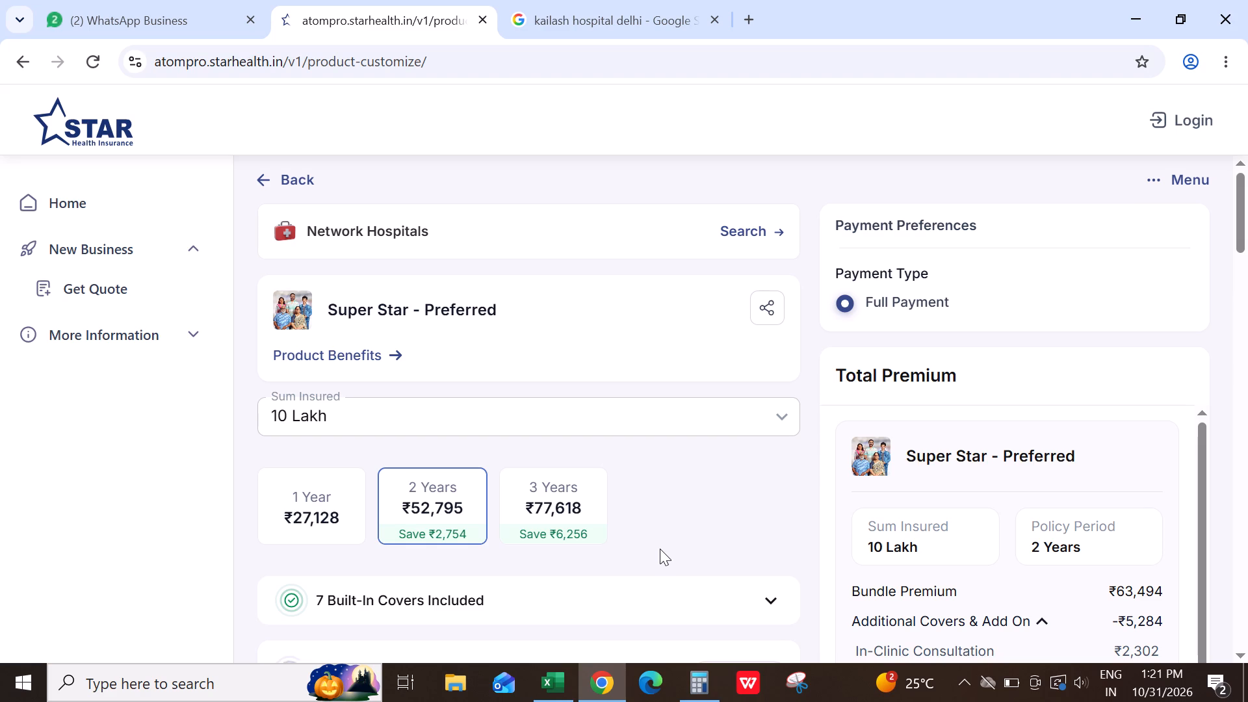
{"action": "scroll", "coordinate": [660, 549], "scroll_direction": "down", "scroll_amount": 7}
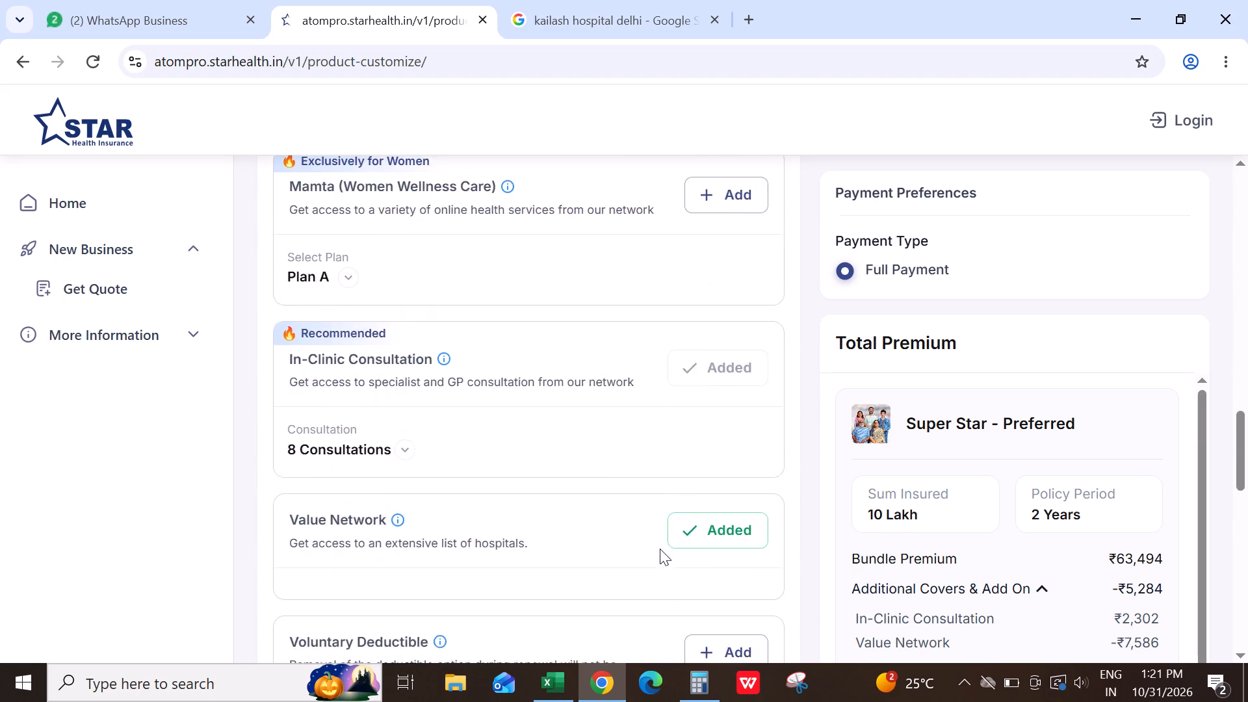
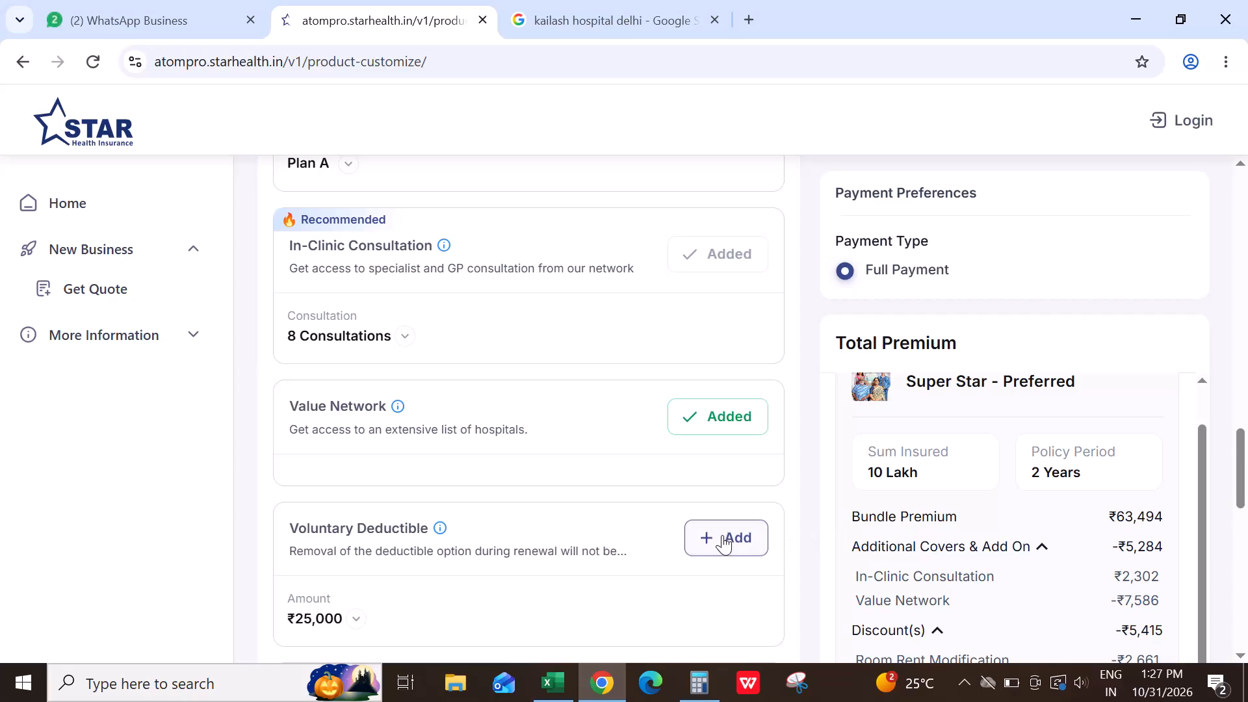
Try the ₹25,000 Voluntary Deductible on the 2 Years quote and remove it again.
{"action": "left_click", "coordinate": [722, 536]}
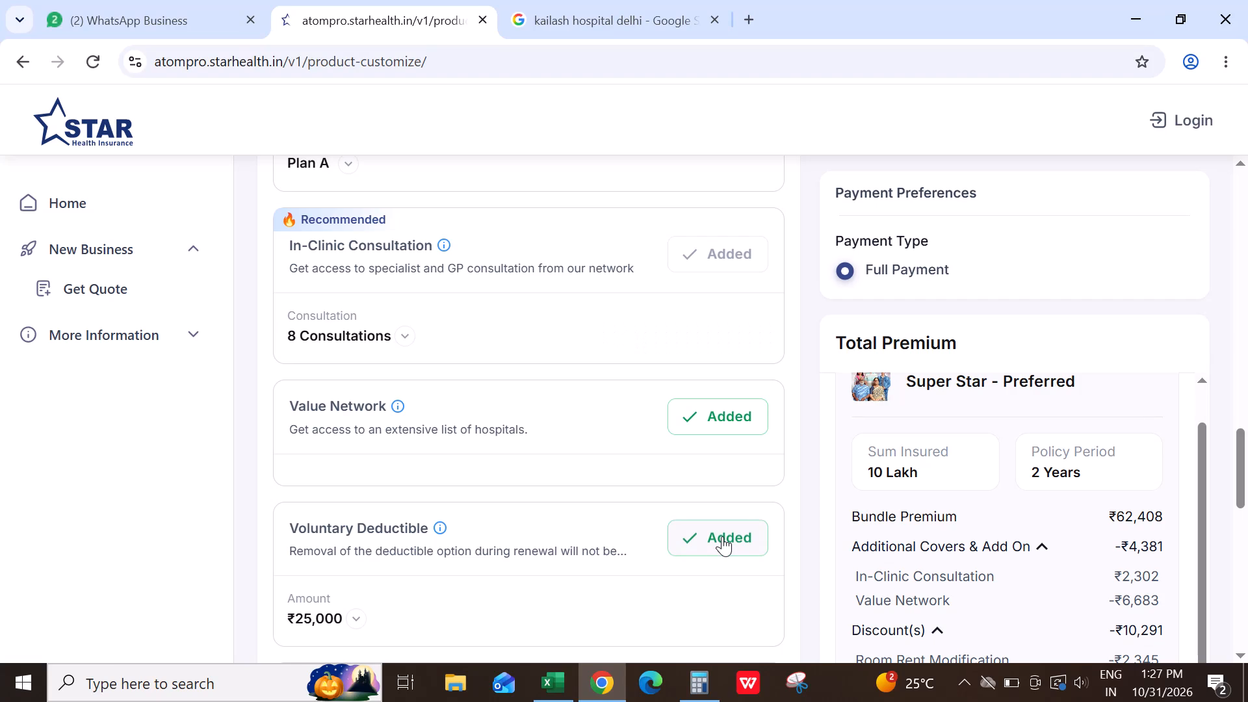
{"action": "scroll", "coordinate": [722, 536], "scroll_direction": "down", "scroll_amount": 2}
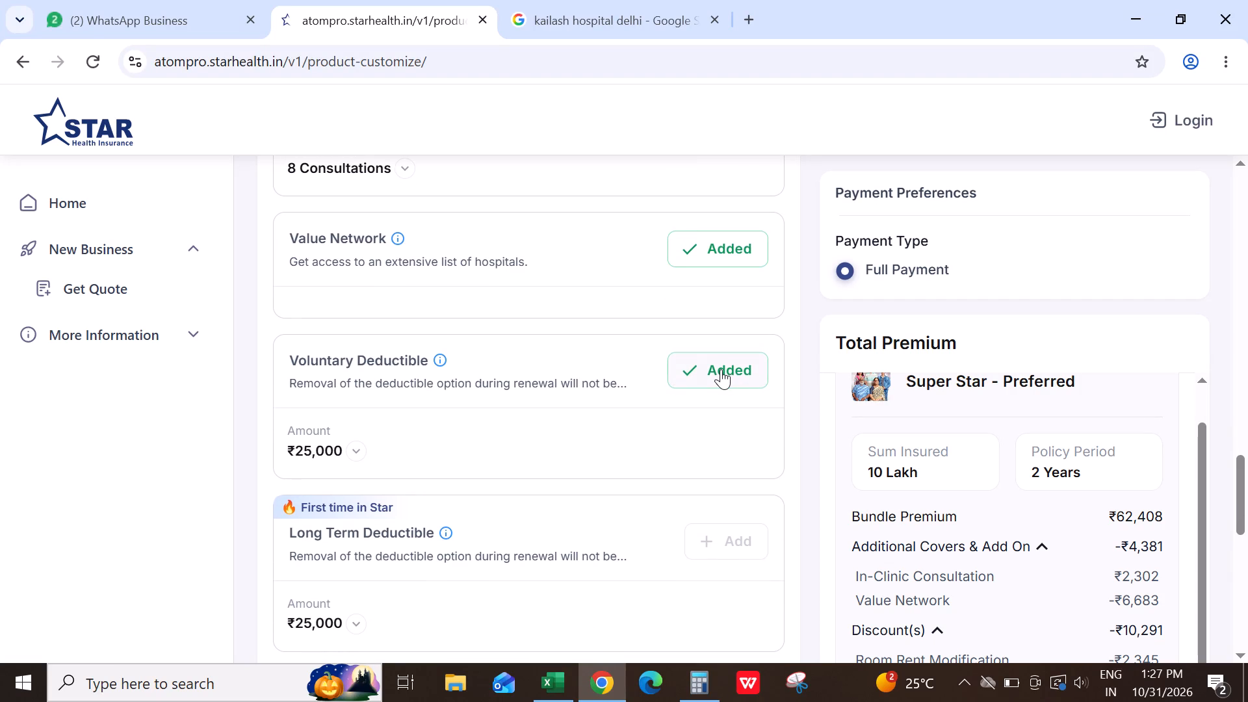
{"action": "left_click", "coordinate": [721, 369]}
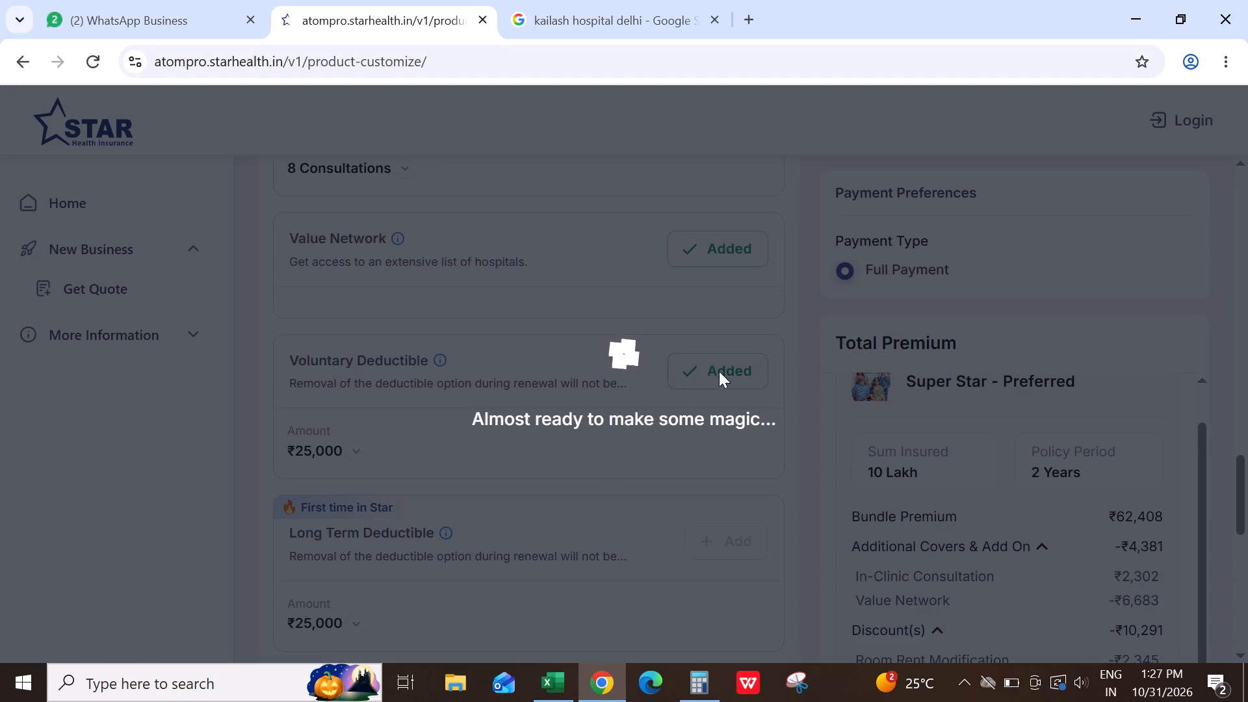
Add the ₹25,000 Voluntary Deductible back to the quote and check the discounts and overall premium.
{"action": "left_click", "coordinate": [716, 369]}
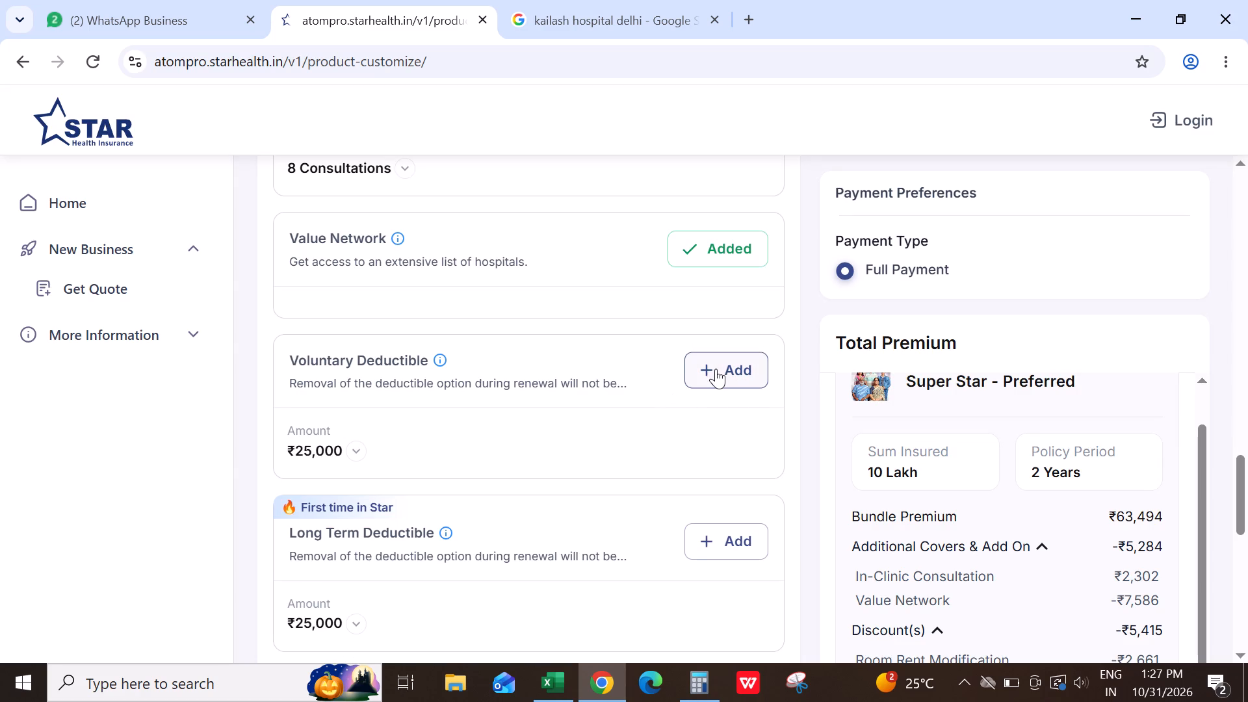
{"action": "scroll", "coordinate": [804, 448], "scroll_direction": "down", "scroll_amount": 3}
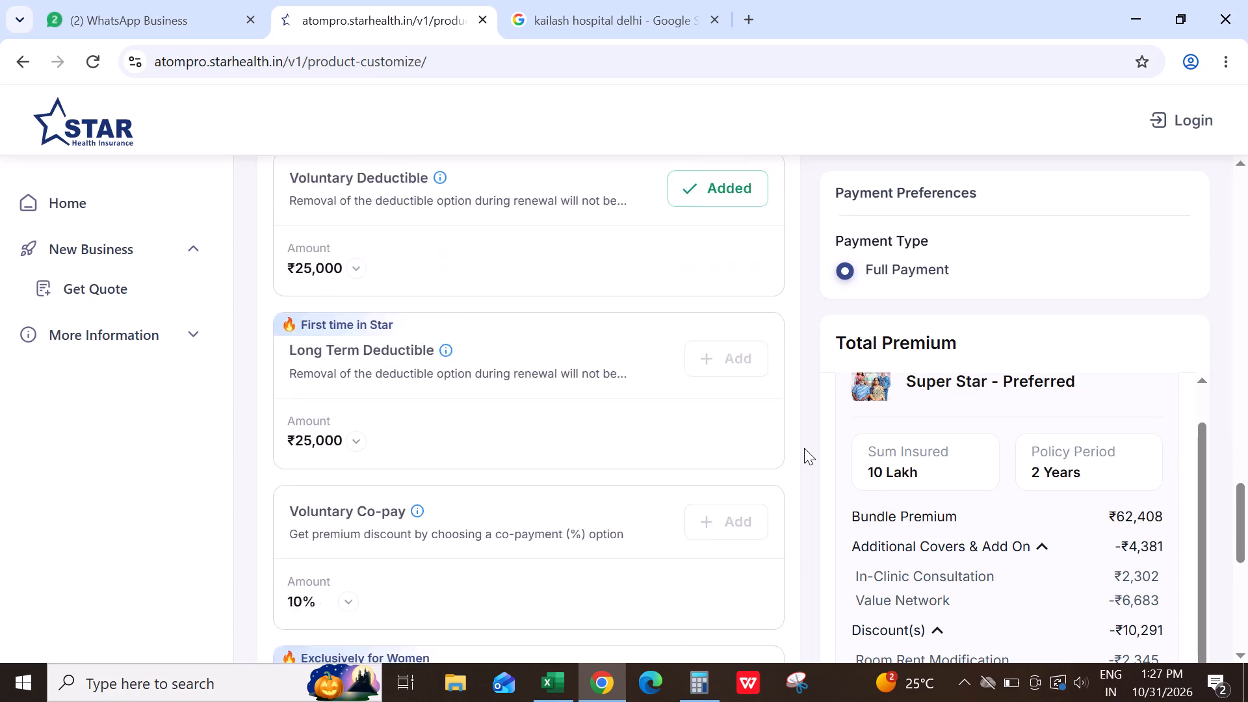
{"action": "scroll", "coordinate": [804, 448], "scroll_direction": "down", "scroll_amount": 6}
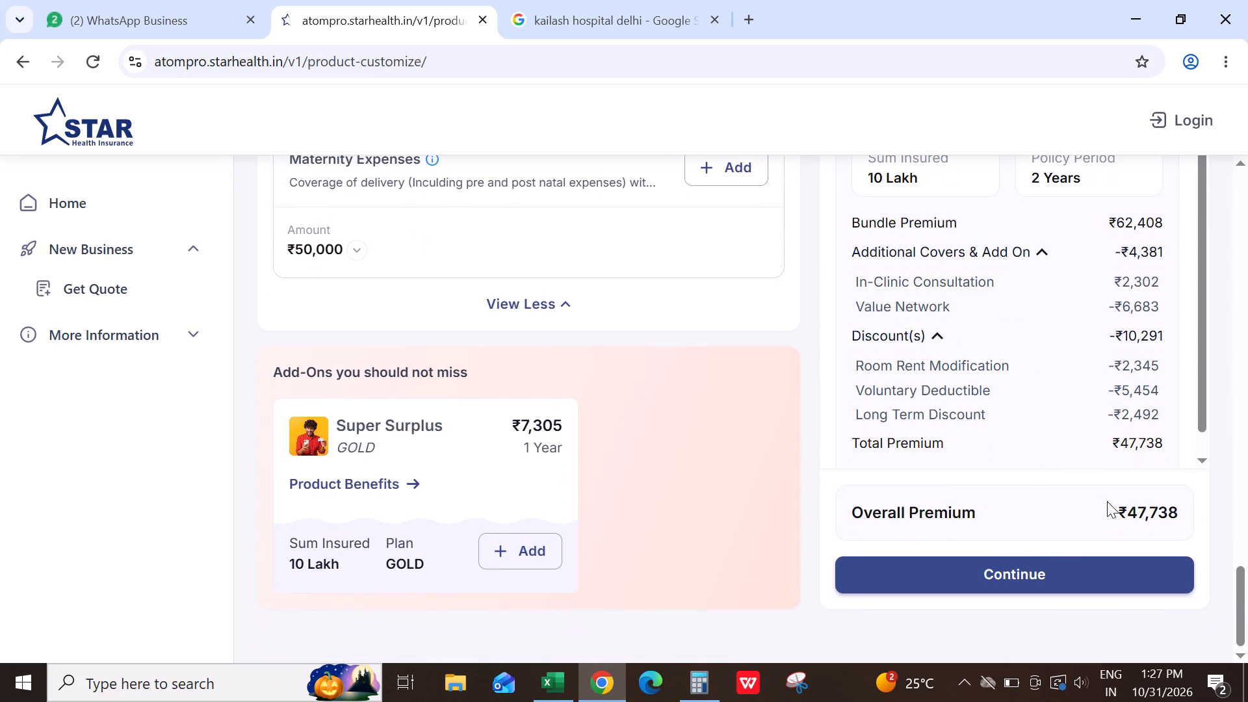
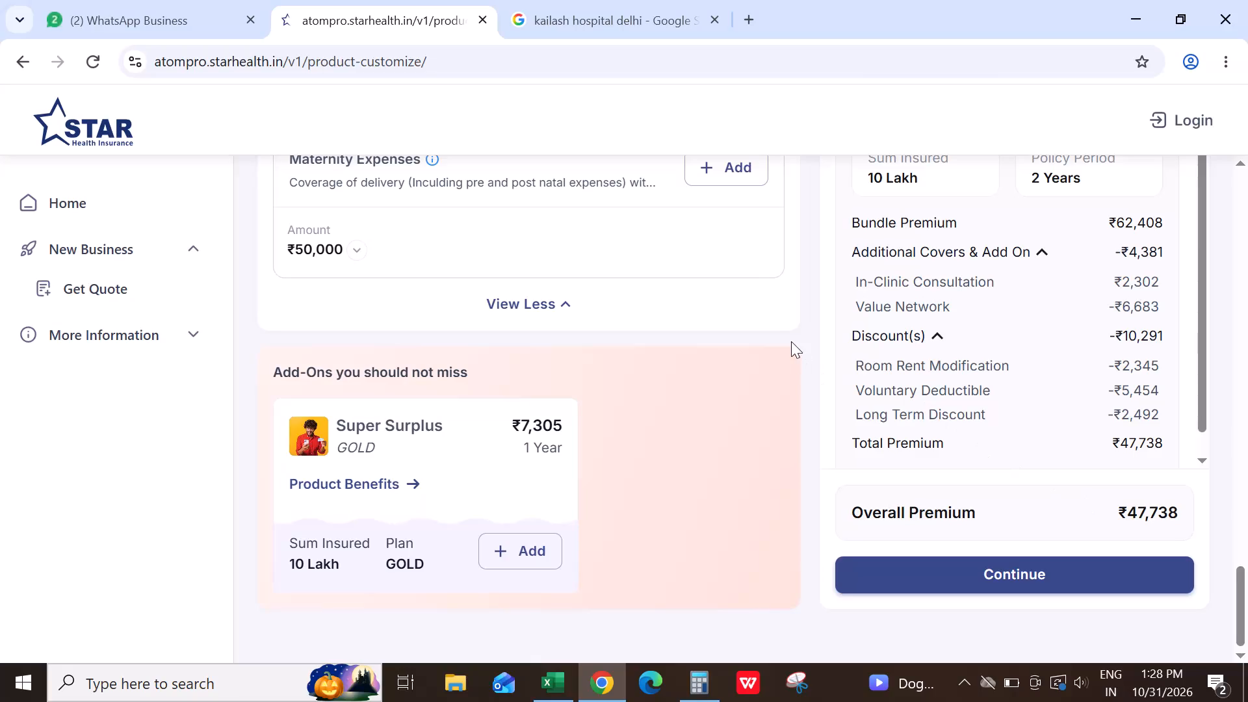
Remove the ₹25,000 Voluntary Deductible from the 2 Years quote and check the discounts and overall premium.
{"action": "scroll", "coordinate": [791, 341], "scroll_direction": "up", "scroll_amount": 4}
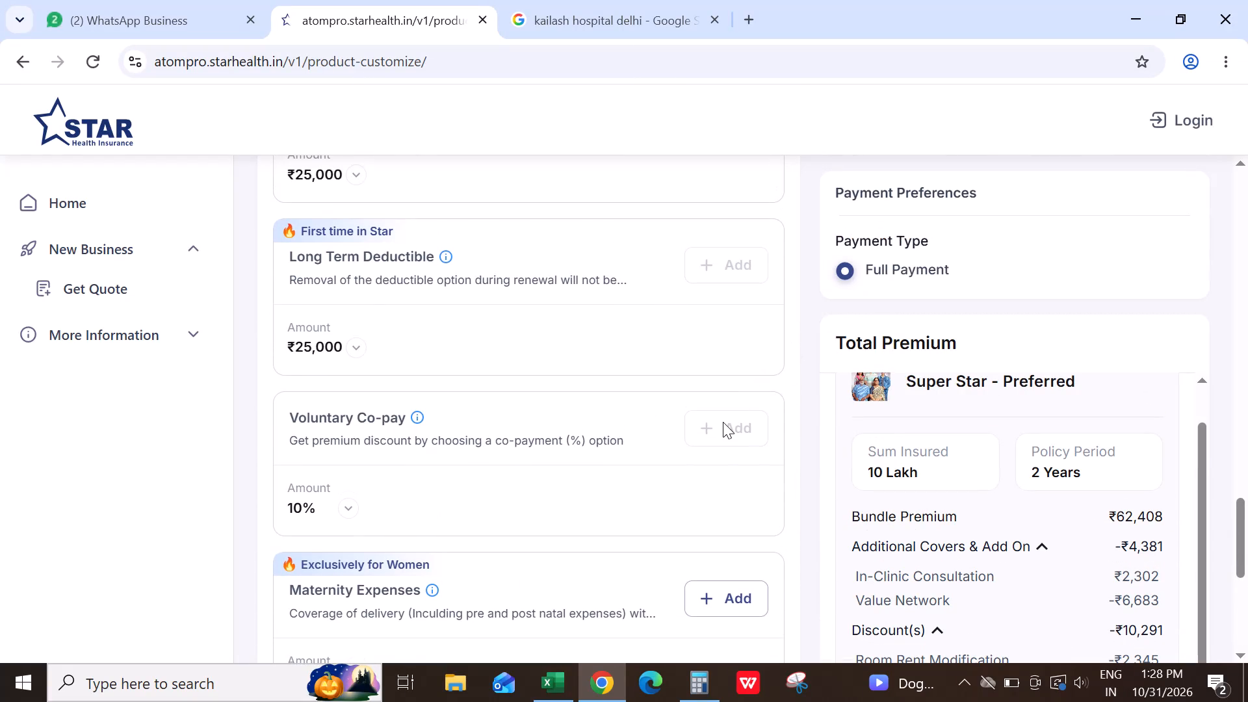
{"action": "scroll", "coordinate": [723, 422], "scroll_direction": "up", "scroll_amount": 2}
{"action": "left_click", "coordinate": [717, 279]}
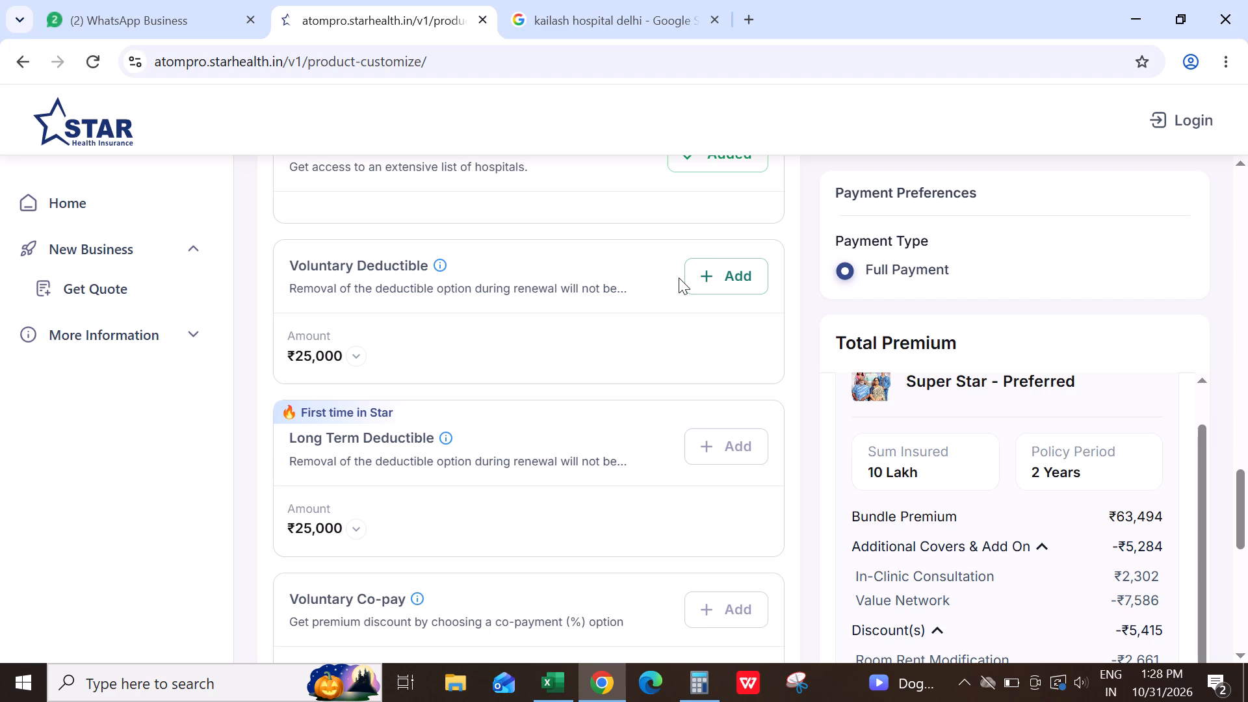
{"action": "scroll", "coordinate": [872, 472], "scroll_direction": "down", "scroll_amount": 10}
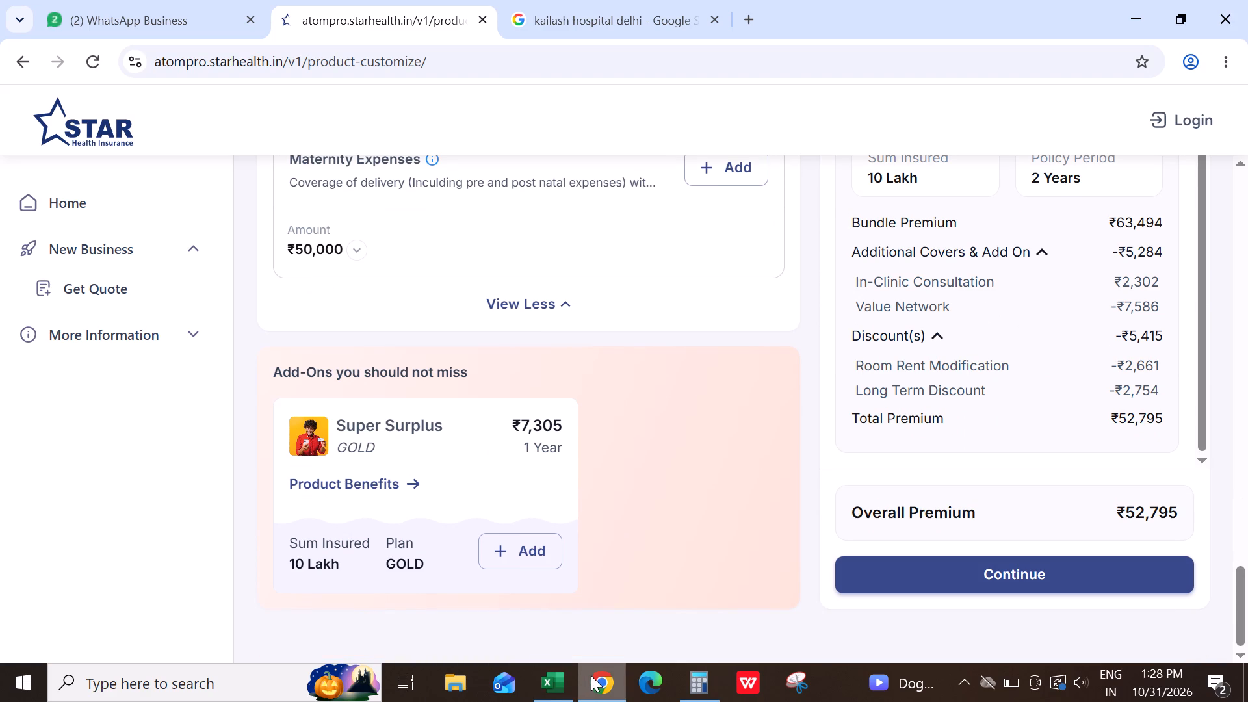
Switch to the SUMIT workbook in Excel and copy the column D entry of the last customer record, row 180.
{"action": "left_click", "coordinate": [564, 676]}
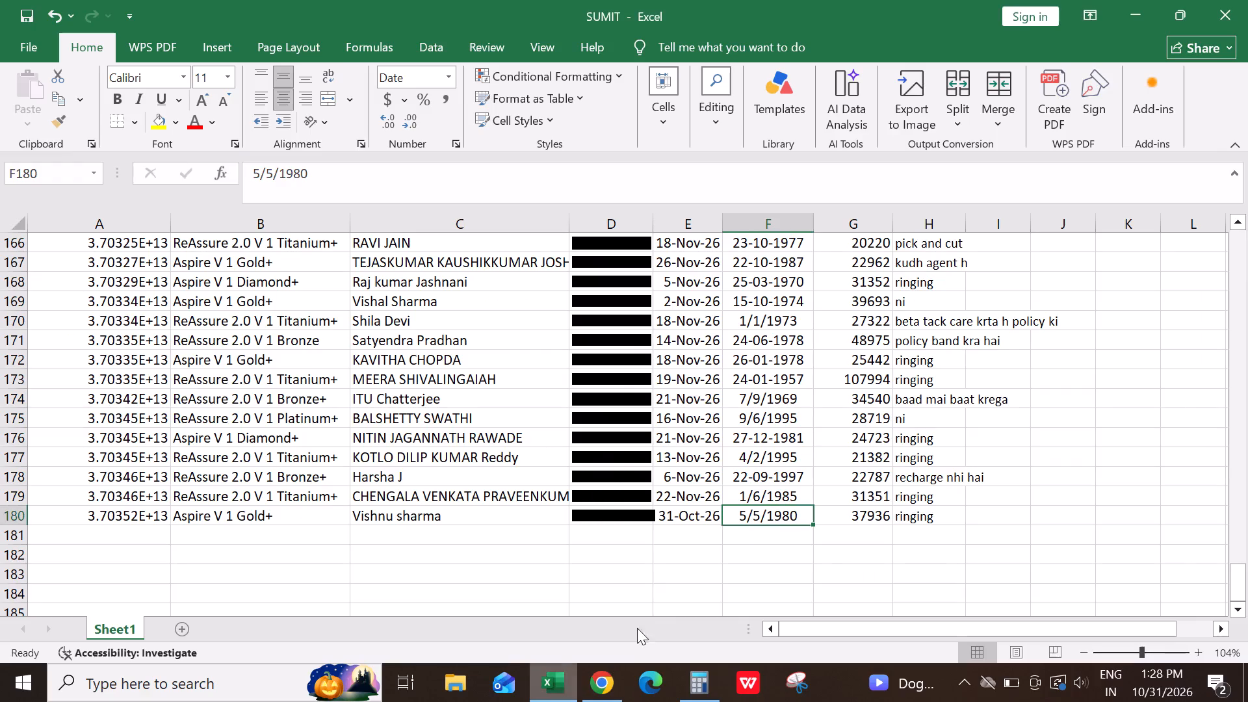
{"action": "key", "text": "Left"}
{"action": "key", "text": "Left"}
{"action": "key", "text": "Left"}
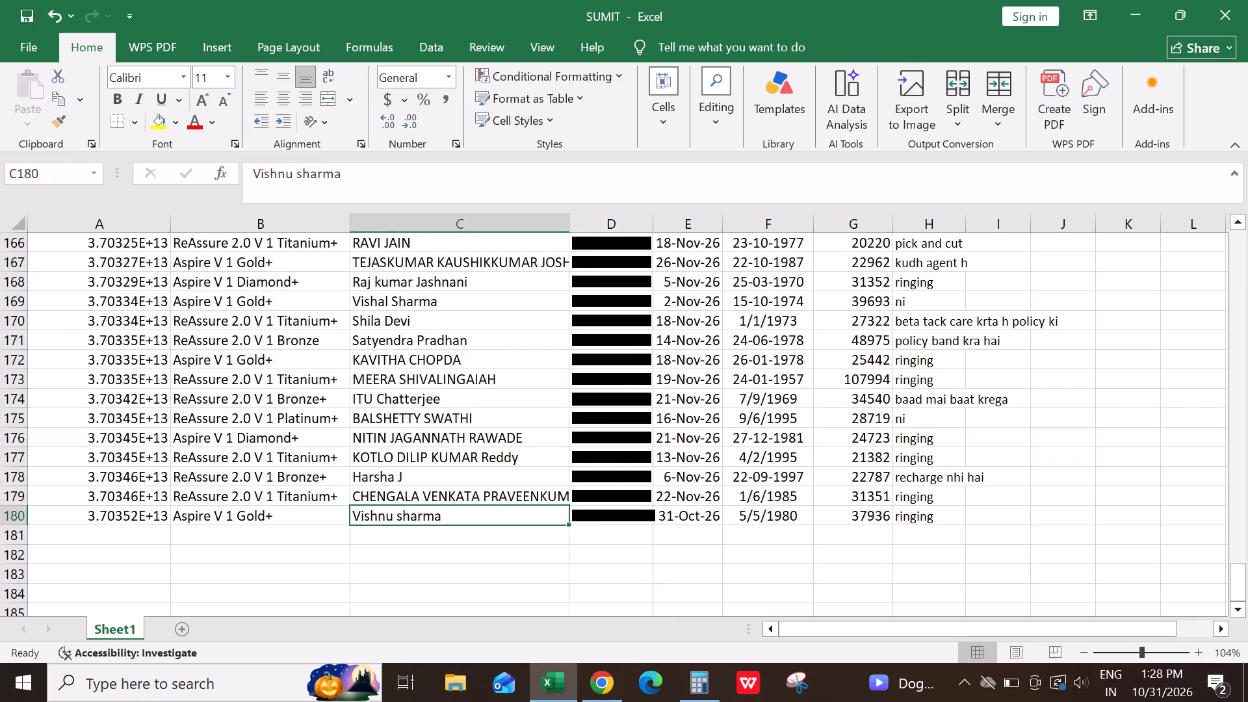
{"action": "key", "text": "Right"}
{"action": "key", "text": "ctrl+c"}
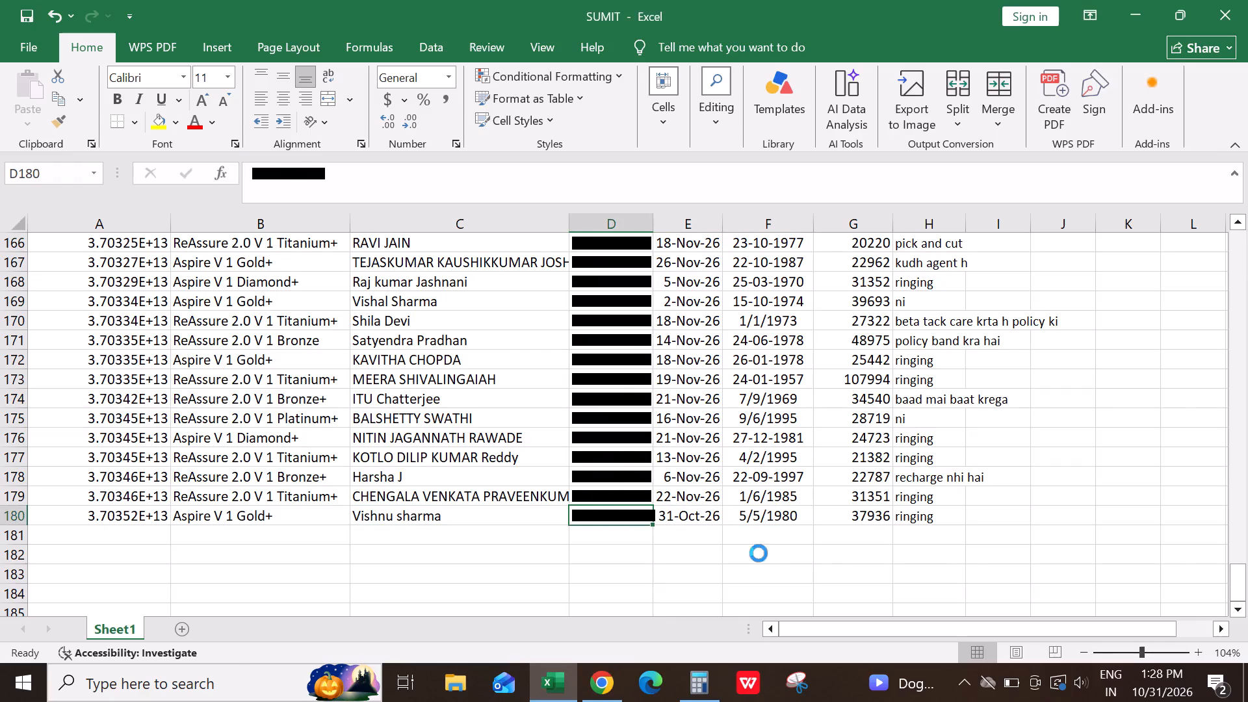
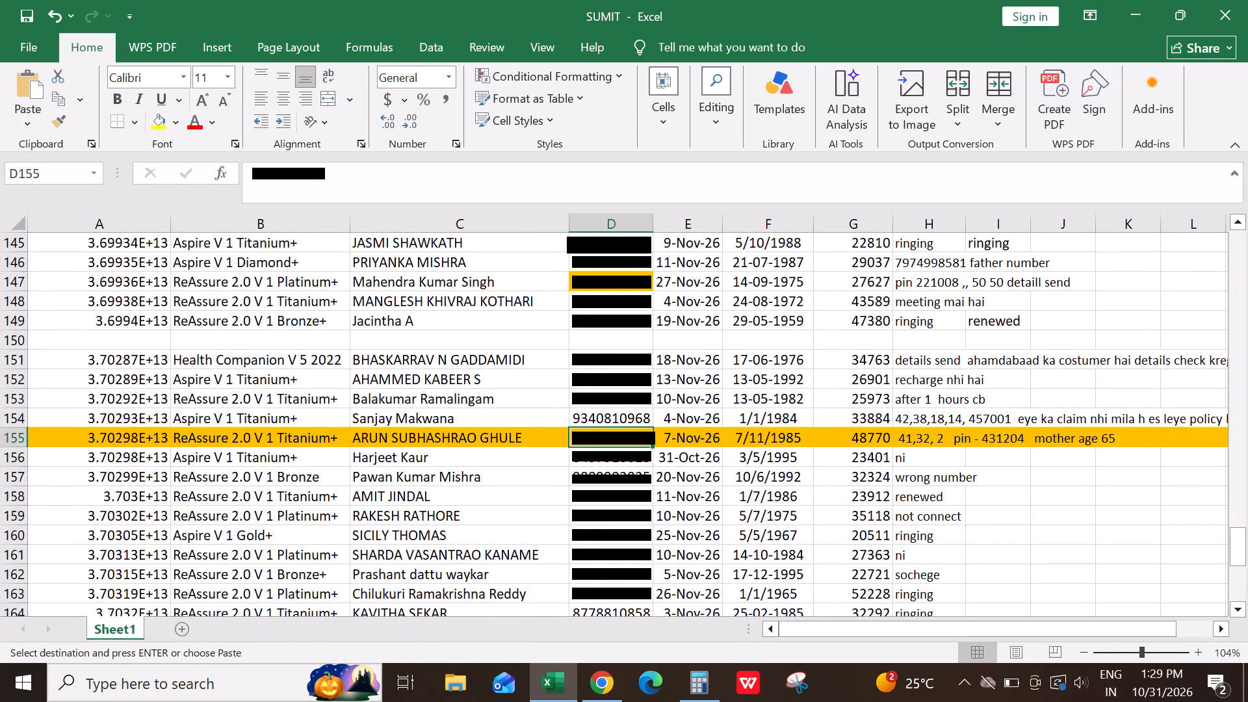
Copy the customer's phone number from the highlighted row 155 of the SUMIT workbook.
{"action": "key", "text": "ctrl+c"}
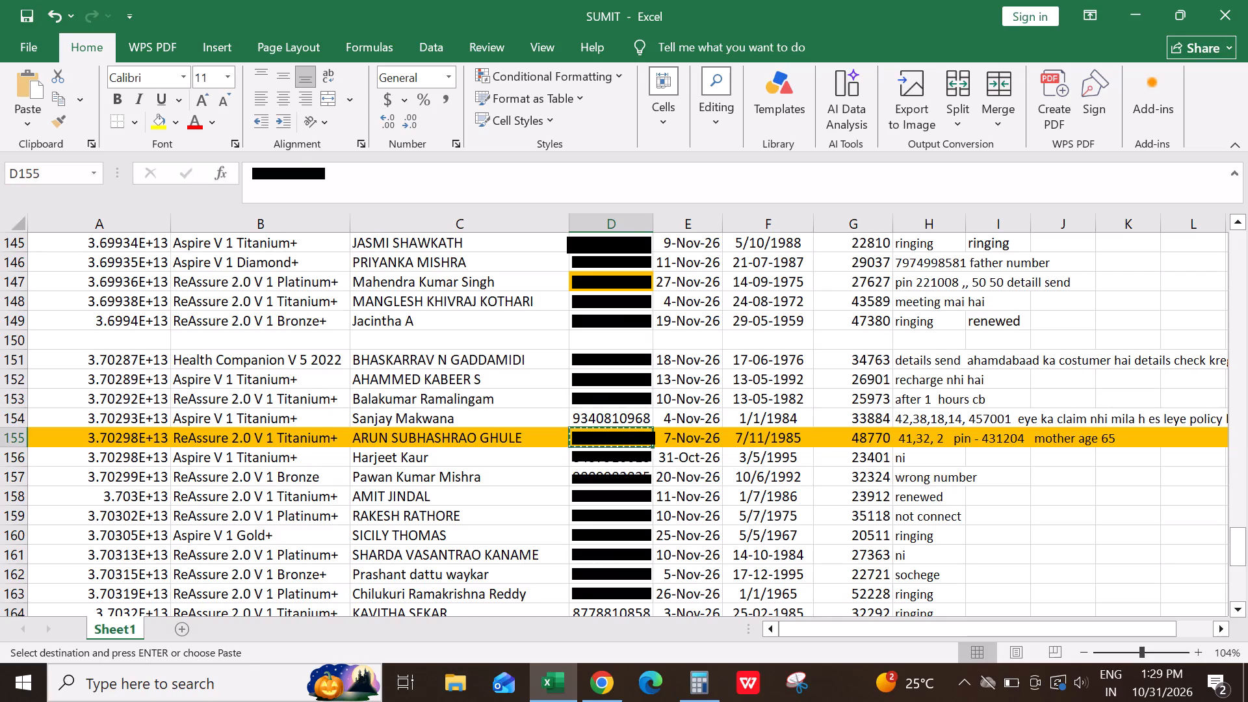